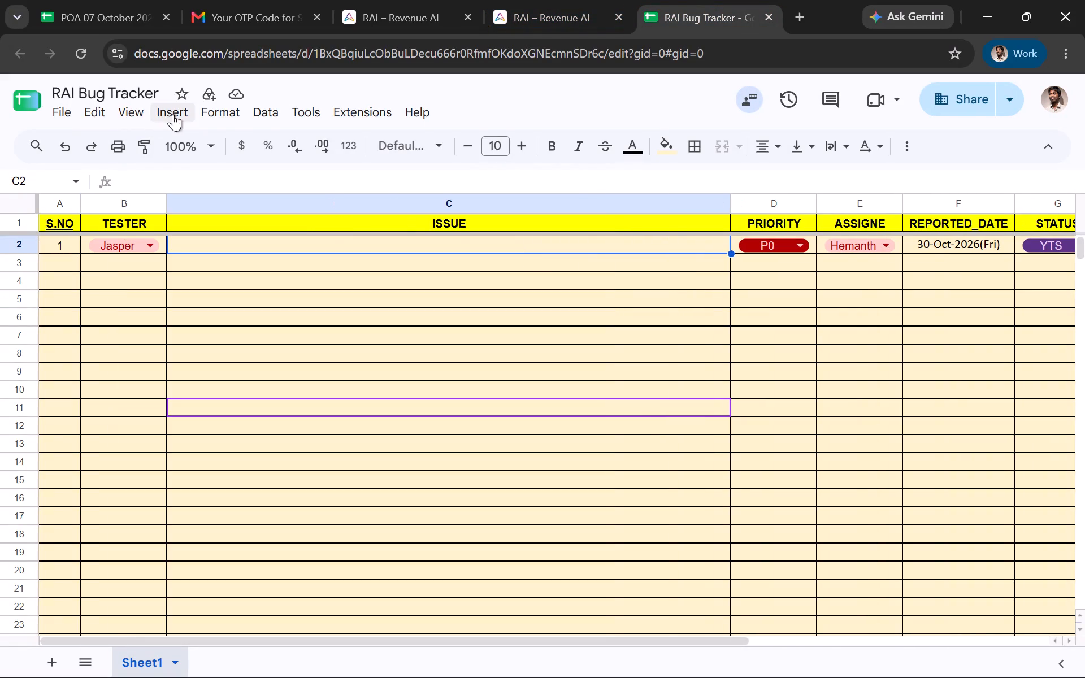
{"action": "left_click", "coordinate": [428, 248]}
{"action": "left_click", "coordinate": [163, 121]}
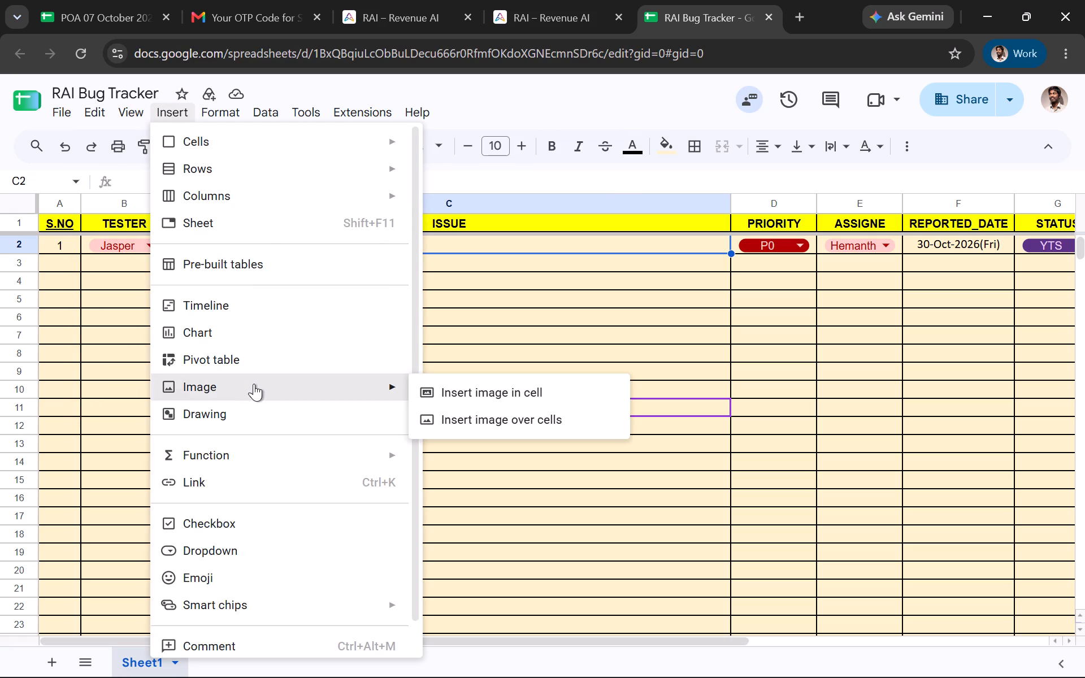
{"action": "scroll", "coordinate": [306, 562], "scroll_direction": "down", "scroll_amount": 1}
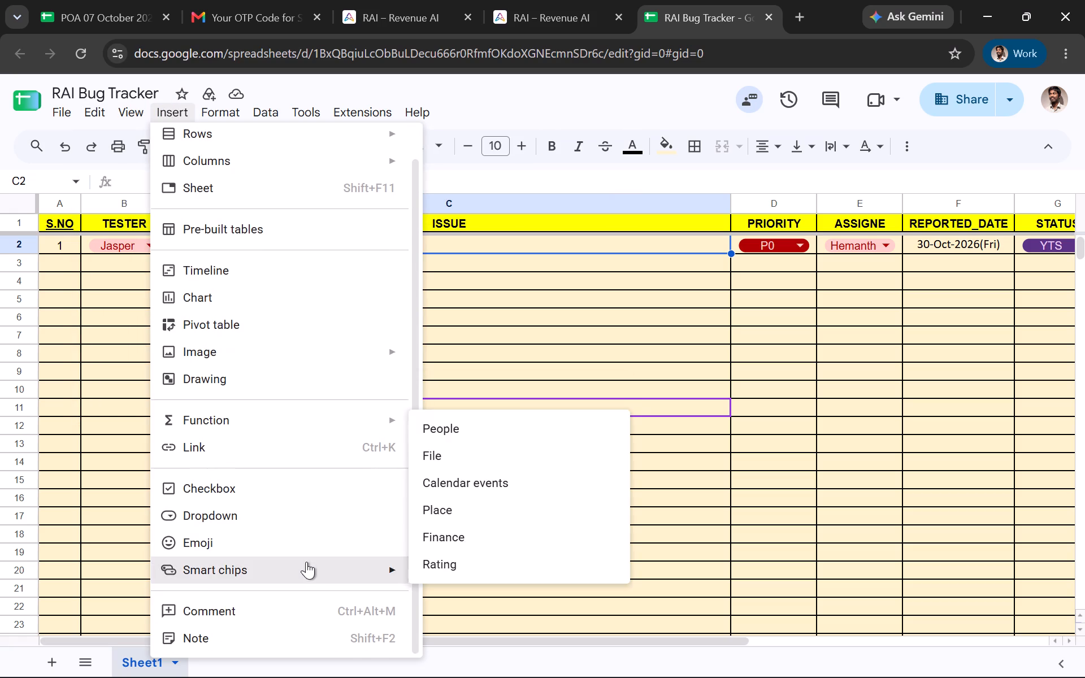
{"action": "left_click", "coordinate": [295, 347]}
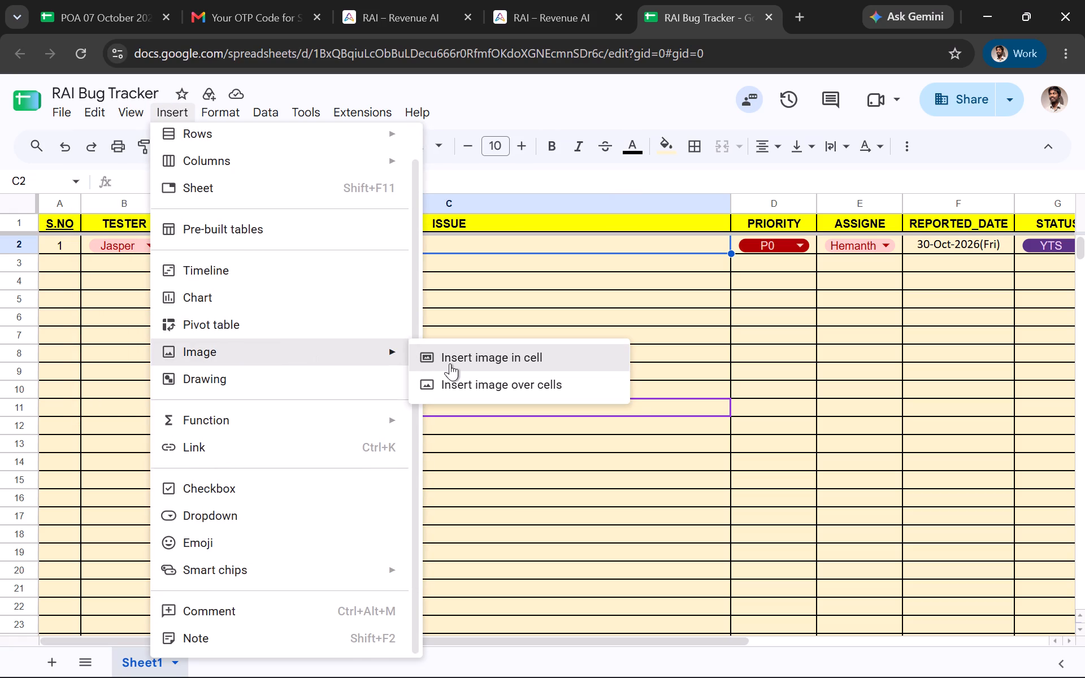
{"action": "left_click", "coordinate": [450, 363]}
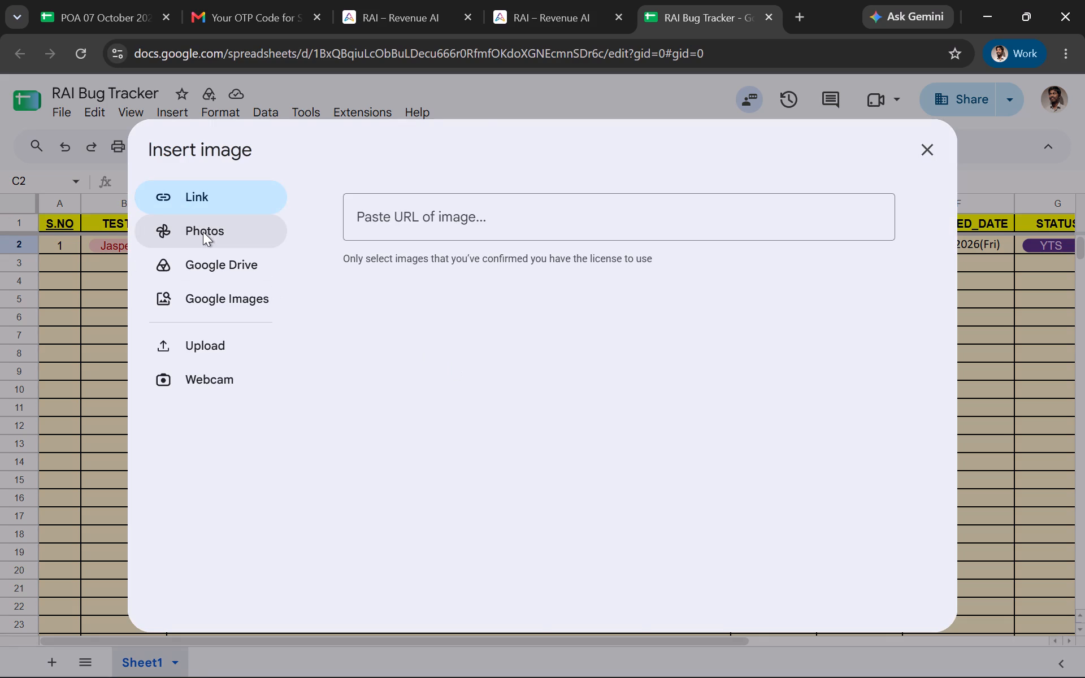
Look through the Recent and My Drive sources in Google Drive for an evidence image to insert.
{"action": "left_click", "coordinate": [203, 232]}
{"action": "left_click", "coordinate": [207, 268]}
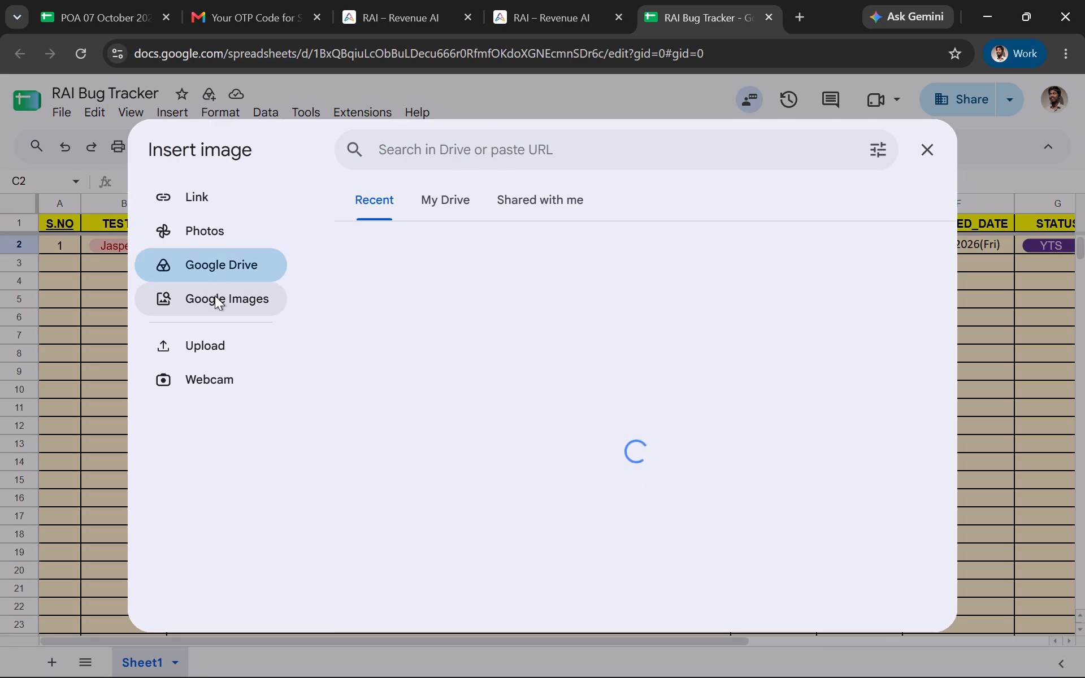
{"action": "left_click", "coordinate": [215, 295]}
{"action": "left_click", "coordinate": [241, 259]}
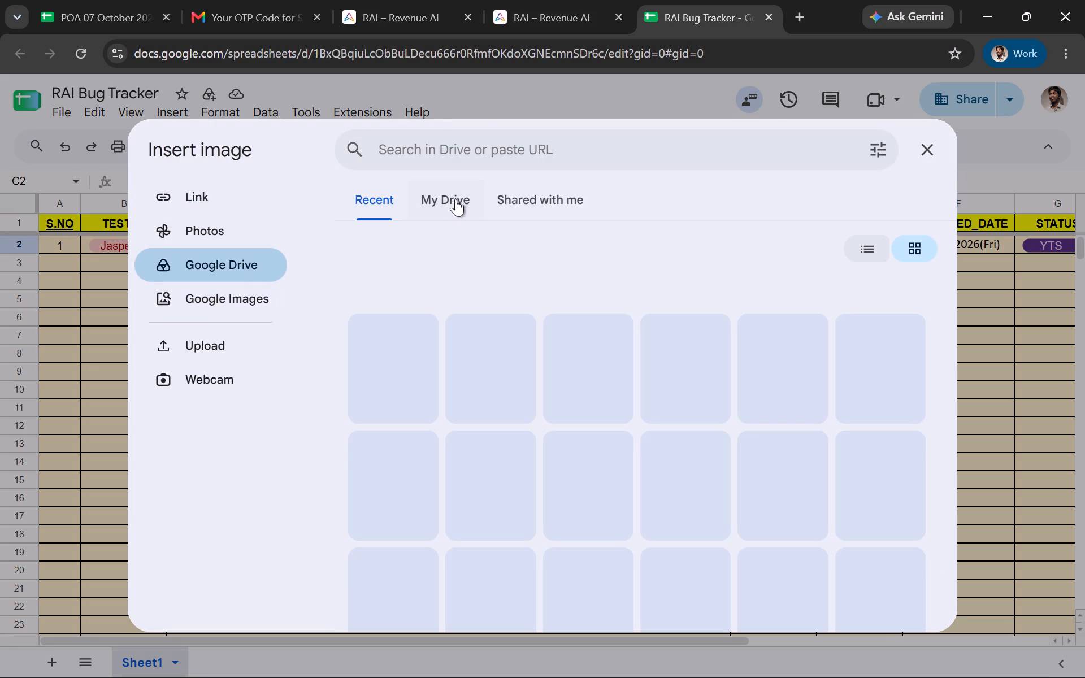
{"action": "left_click", "coordinate": [463, 190]}
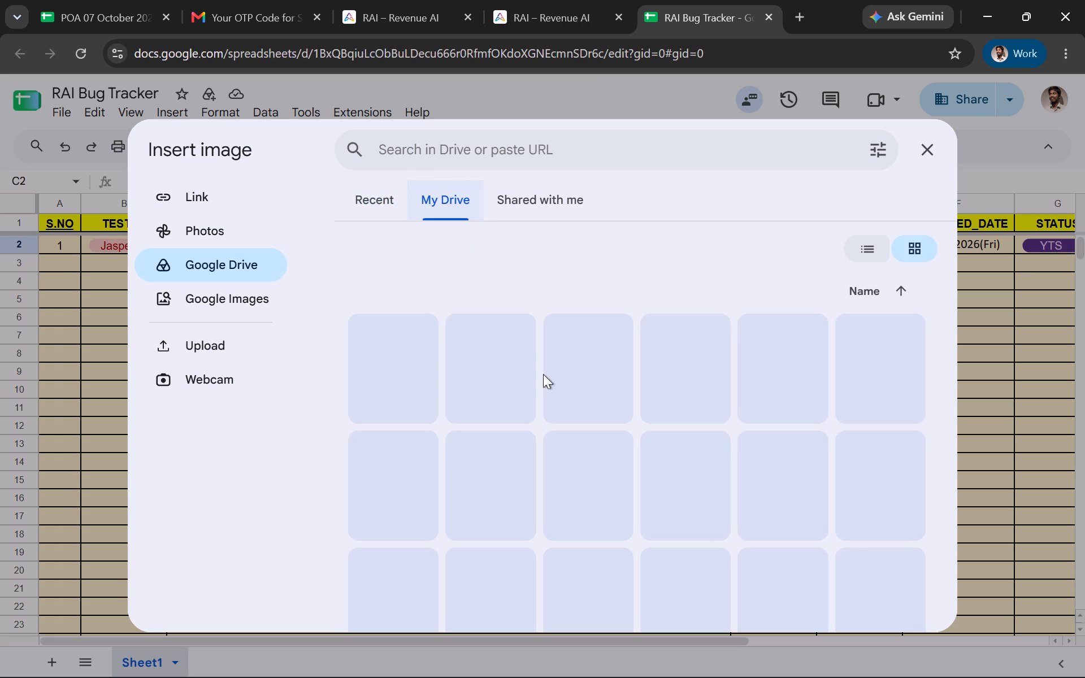
{"action": "left_click", "coordinate": [356, 194]}
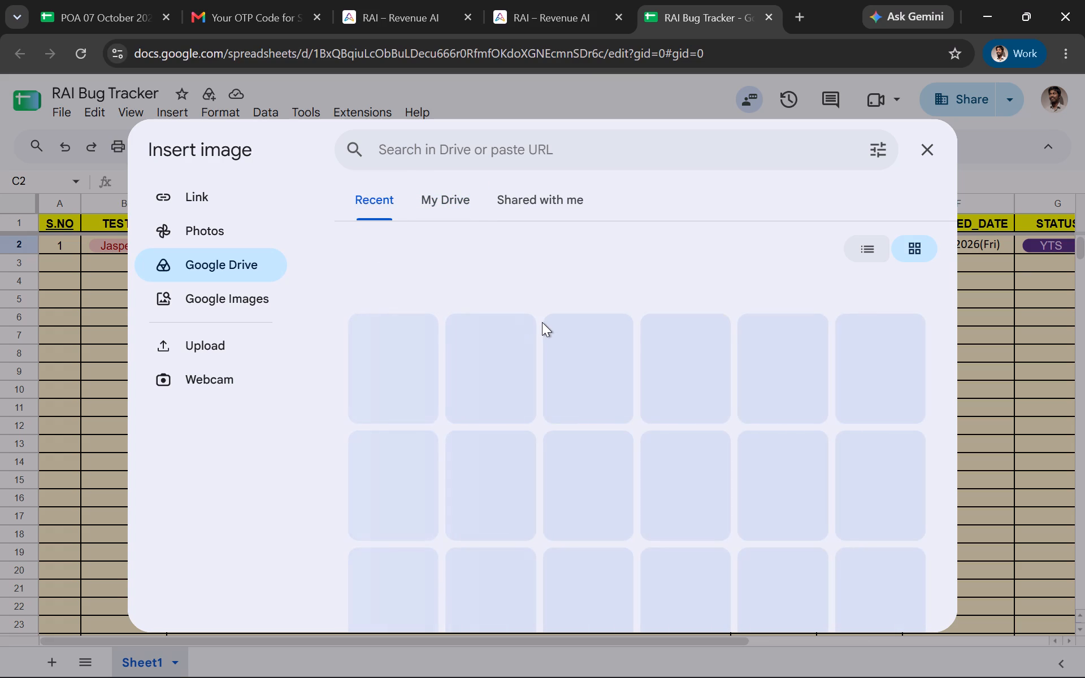
{"action": "scroll", "coordinate": [542, 322], "scroll_direction": "down", "scroll_amount": 1}
{"action": "right_click", "coordinate": [542, 322]}
{"action": "left_click", "coordinate": [492, 410]}
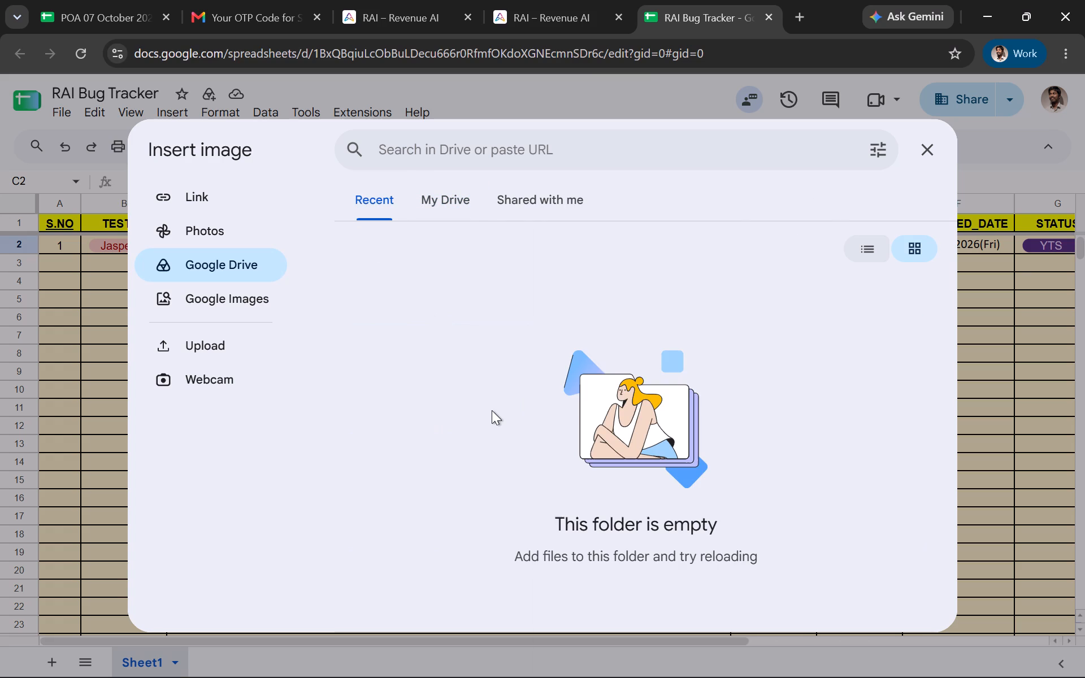
{"action": "left_click", "coordinate": [492, 410]}
{"action": "scroll", "coordinate": [476, 244], "scroll_direction": "down", "scroll_amount": 3}
Browse the computer for a file to upload, looking in the Screen Recordings folder under Videos.
{"action": "left_click", "coordinate": [219, 347]}
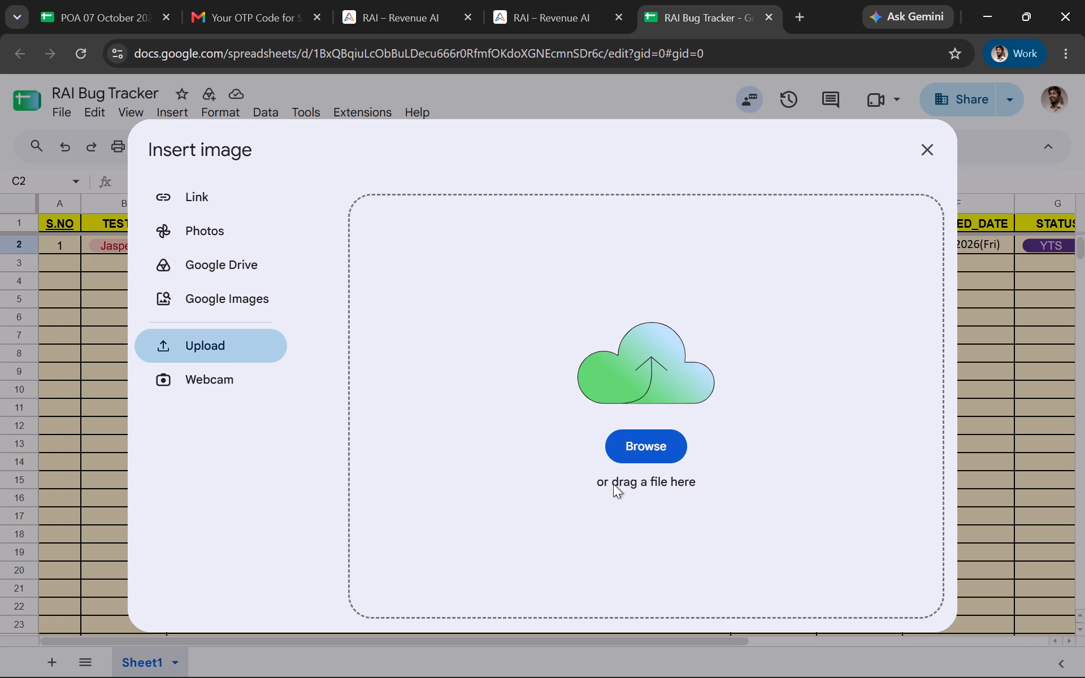
{"action": "left_click", "coordinate": [644, 451]}
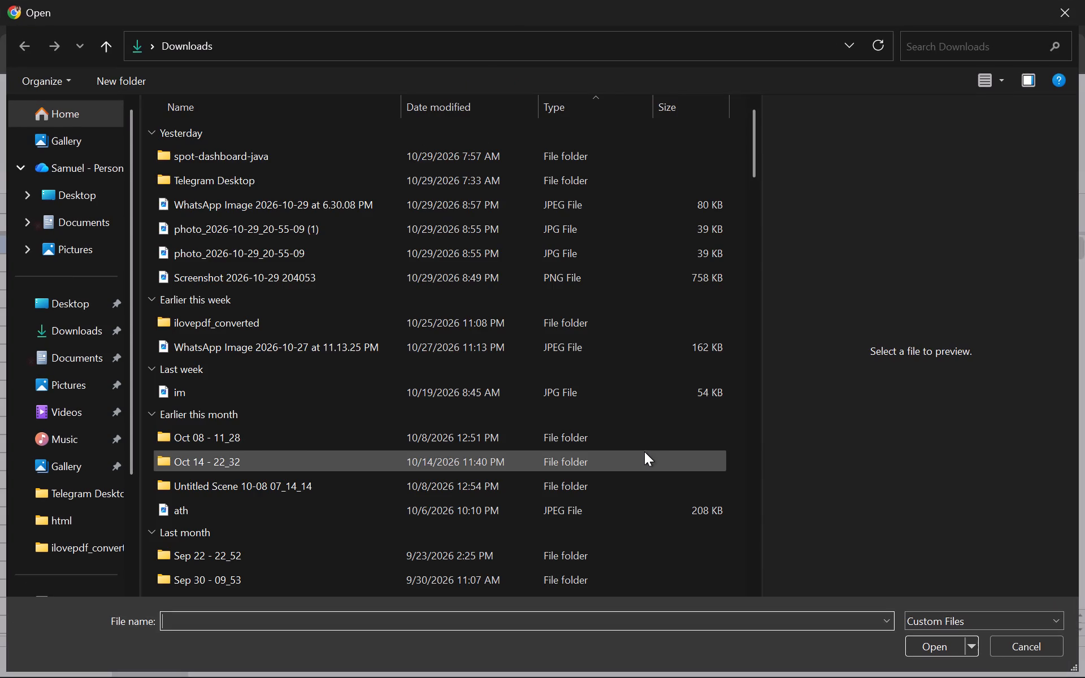
{"action": "double_click", "coordinate": [61, 409]}
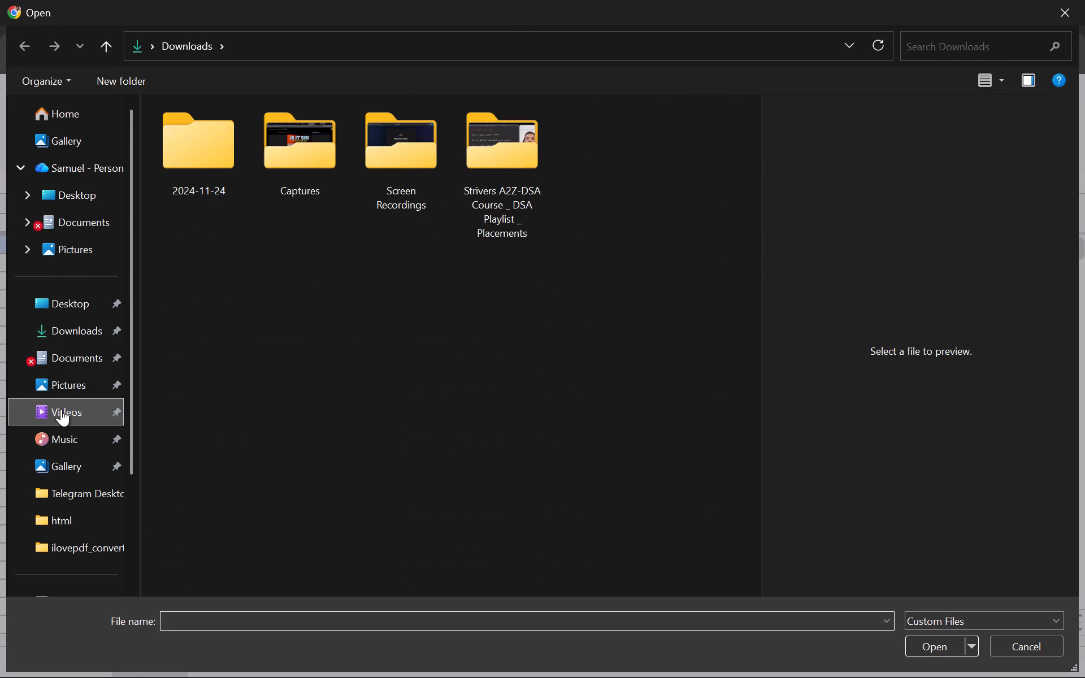
{"action": "double_click", "coordinate": [395, 136]}
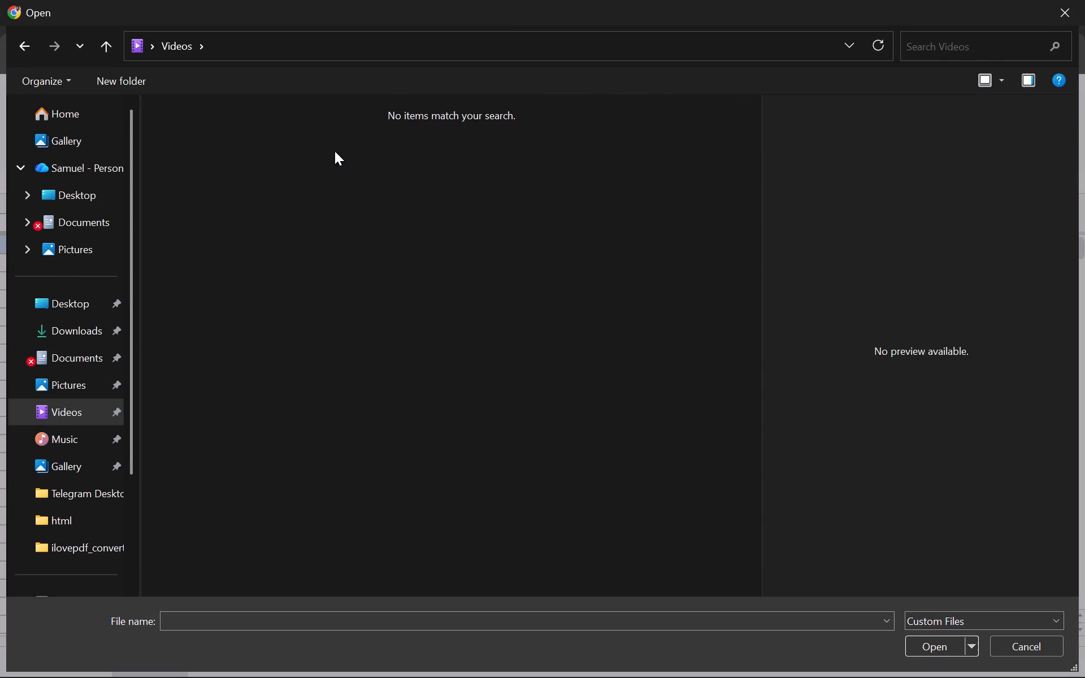
{"action": "double_click", "coordinate": [36, 417]}
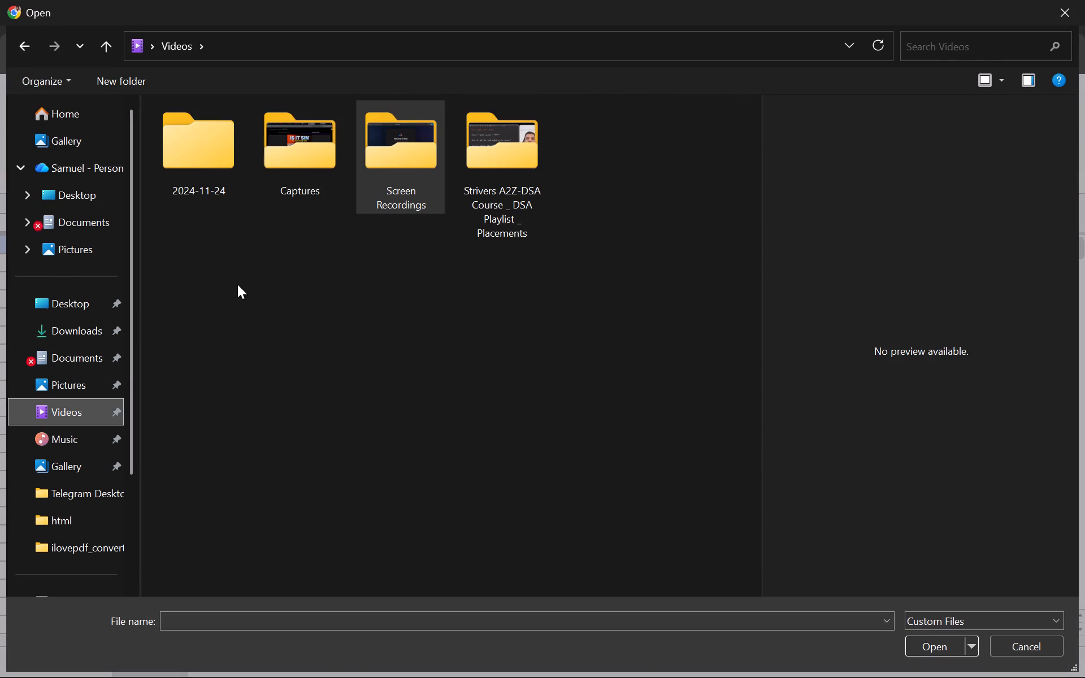
{"action": "left_click", "coordinate": [375, 153]}
{"action": "double_click", "coordinate": [375, 153]}
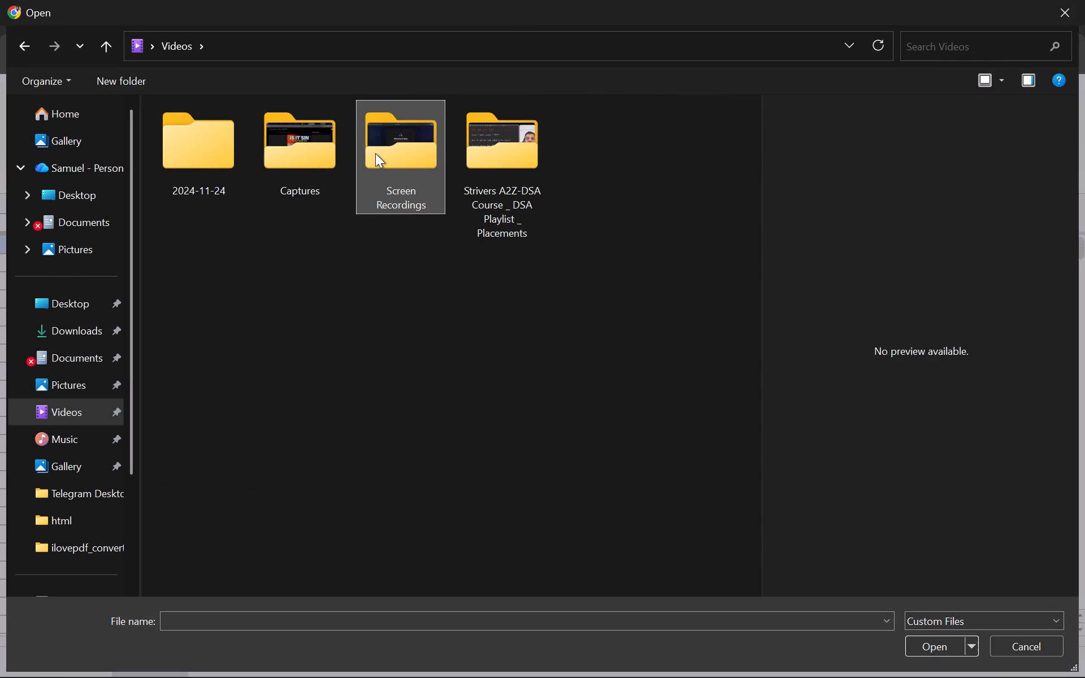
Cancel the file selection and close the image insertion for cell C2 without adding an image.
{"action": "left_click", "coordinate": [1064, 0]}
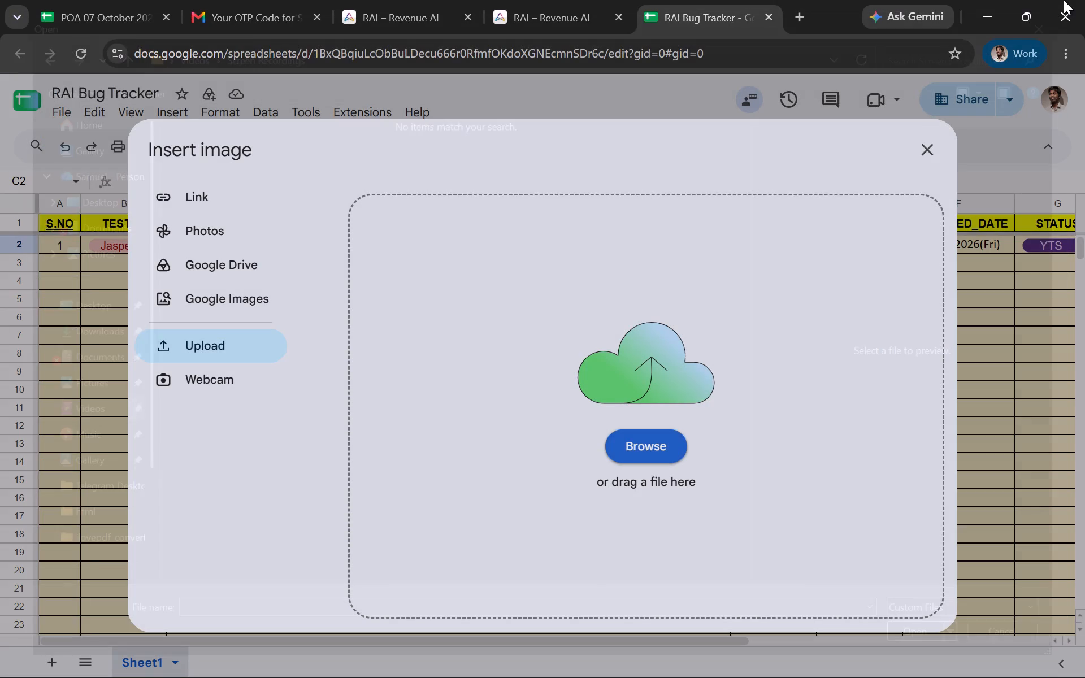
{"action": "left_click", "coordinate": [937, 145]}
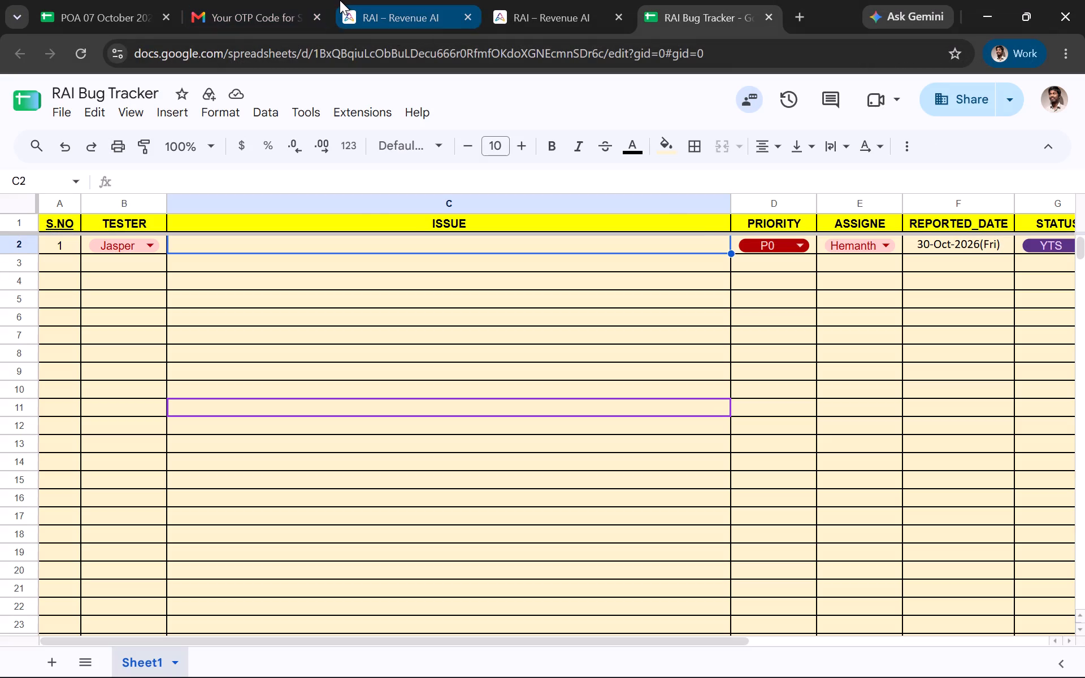
Look at the signed-in gtm.staging.adya.ai orchestrator page, and switch to the other RAI – Revenue AI page.
{"action": "left_click", "coordinate": [340, 0]}
{"action": "left_click", "coordinate": [506, 0]}
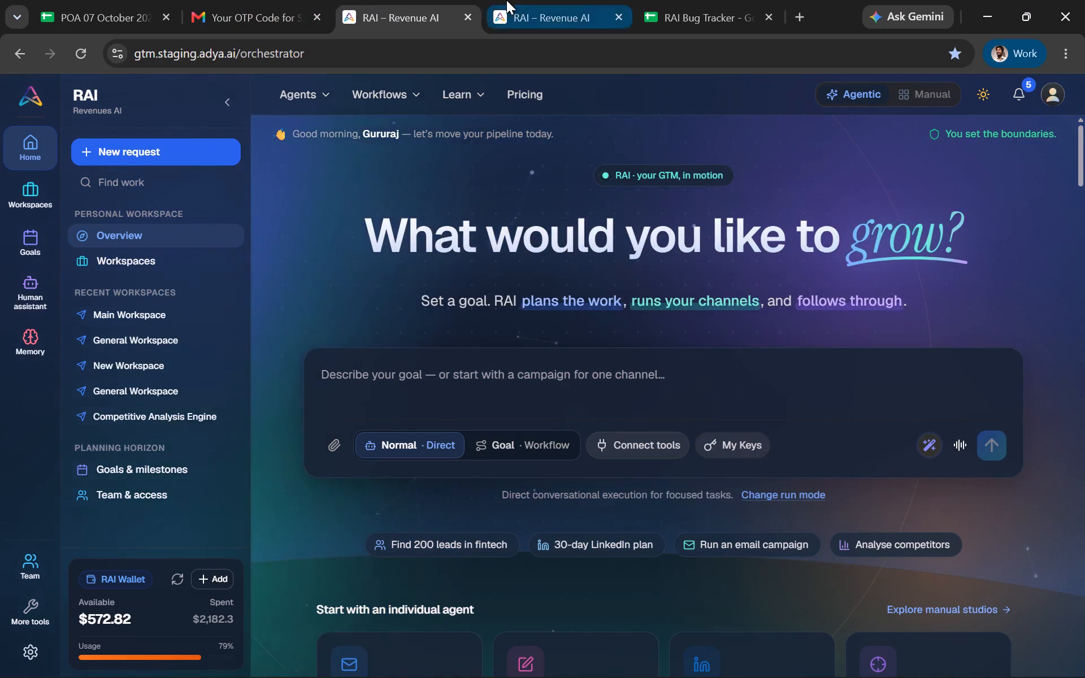
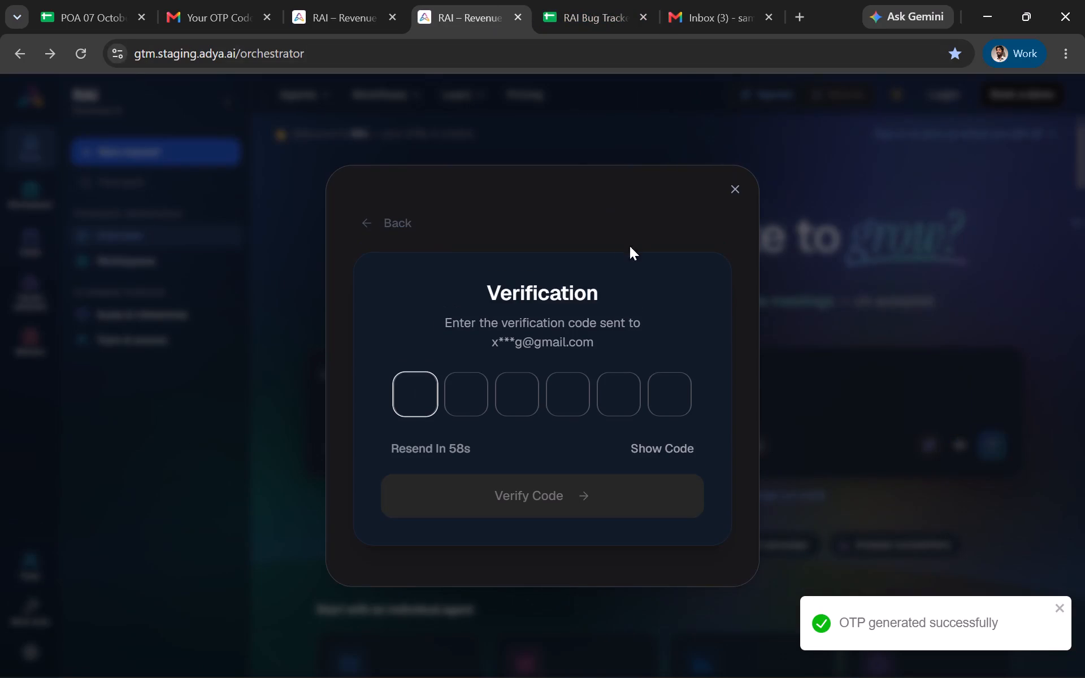
Return from the verification code page to the Adya sign-in form and clear the email field.
{"action": "left_click", "coordinate": [362, 221]}
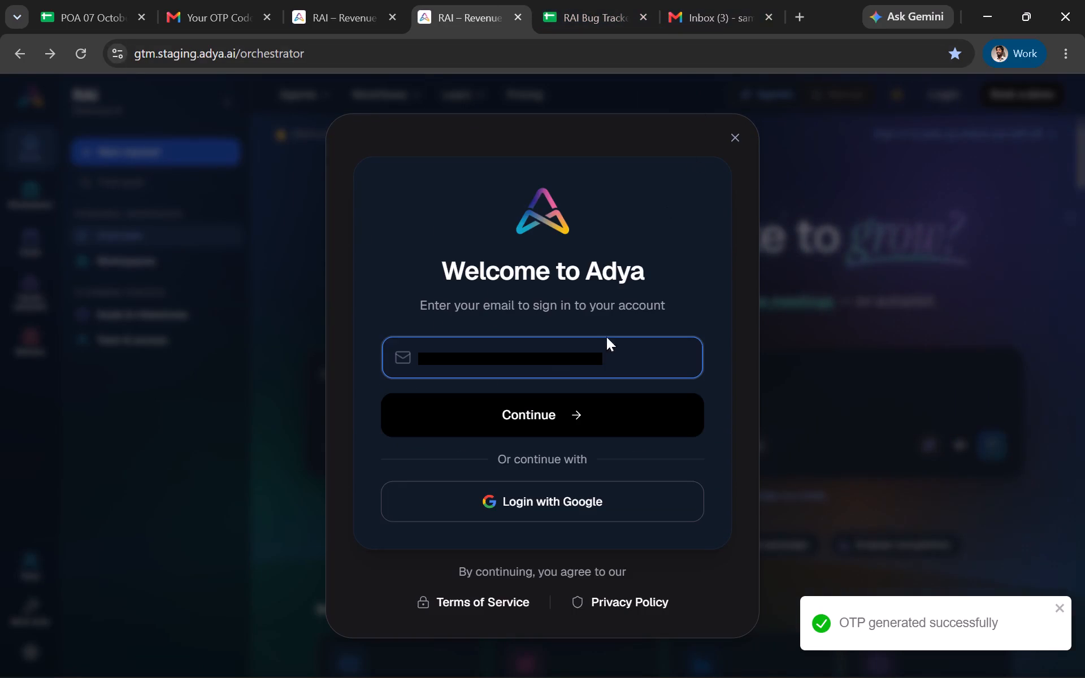
{"action": "left_click", "coordinate": [626, 358]}
{"action": "key", "text": "ctrl+a"}
{"action": "key", "text": "BackSpace"}
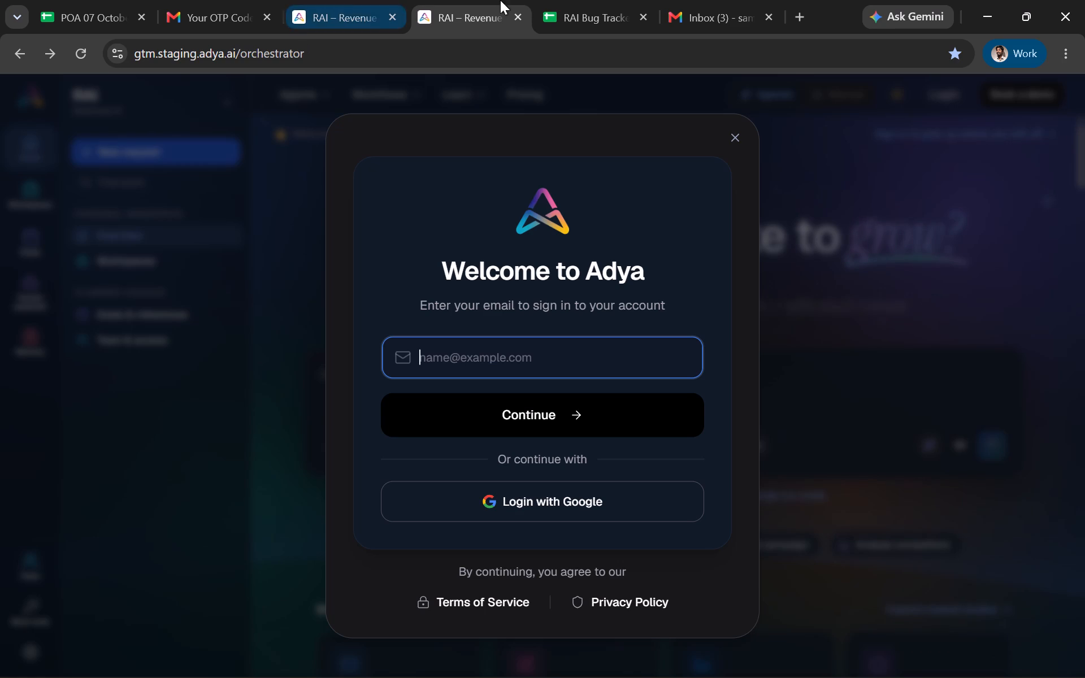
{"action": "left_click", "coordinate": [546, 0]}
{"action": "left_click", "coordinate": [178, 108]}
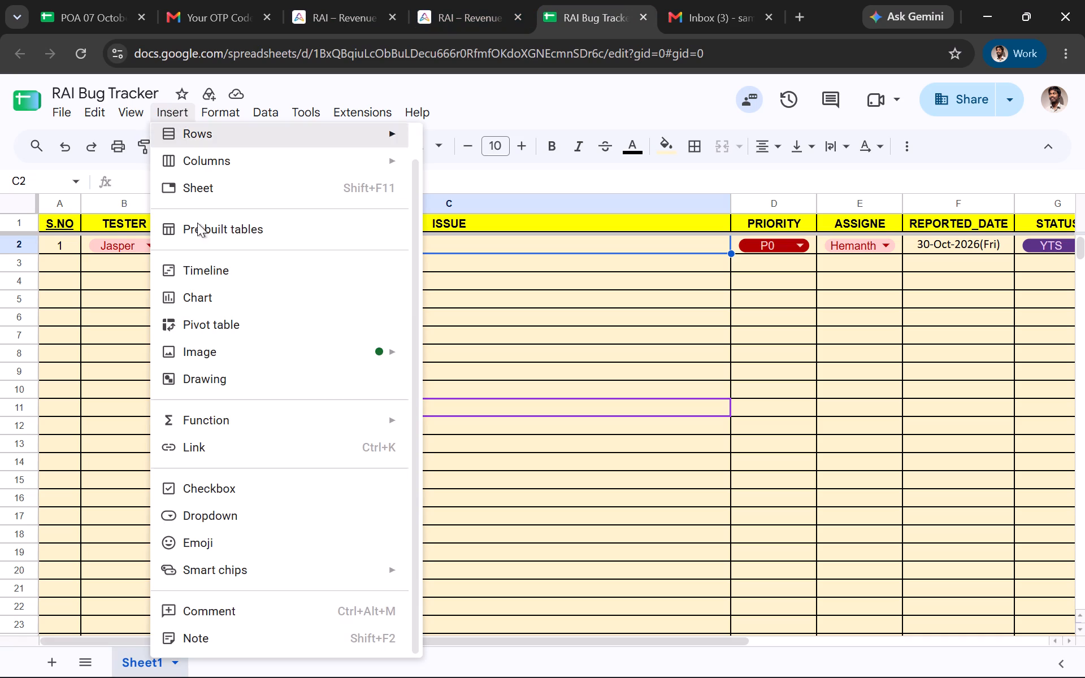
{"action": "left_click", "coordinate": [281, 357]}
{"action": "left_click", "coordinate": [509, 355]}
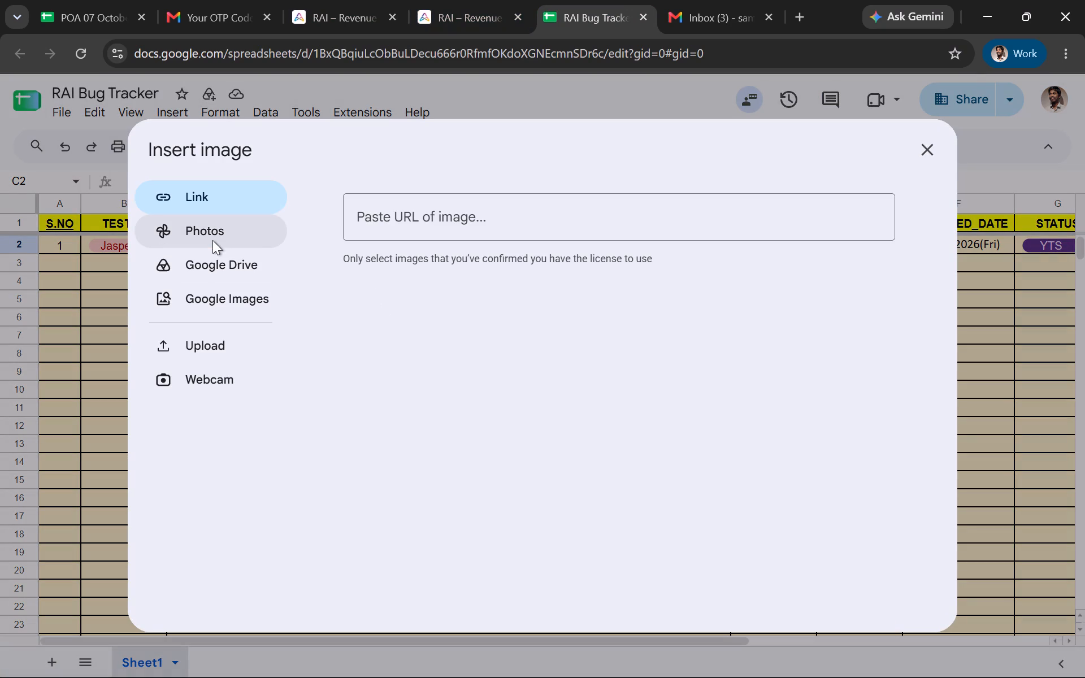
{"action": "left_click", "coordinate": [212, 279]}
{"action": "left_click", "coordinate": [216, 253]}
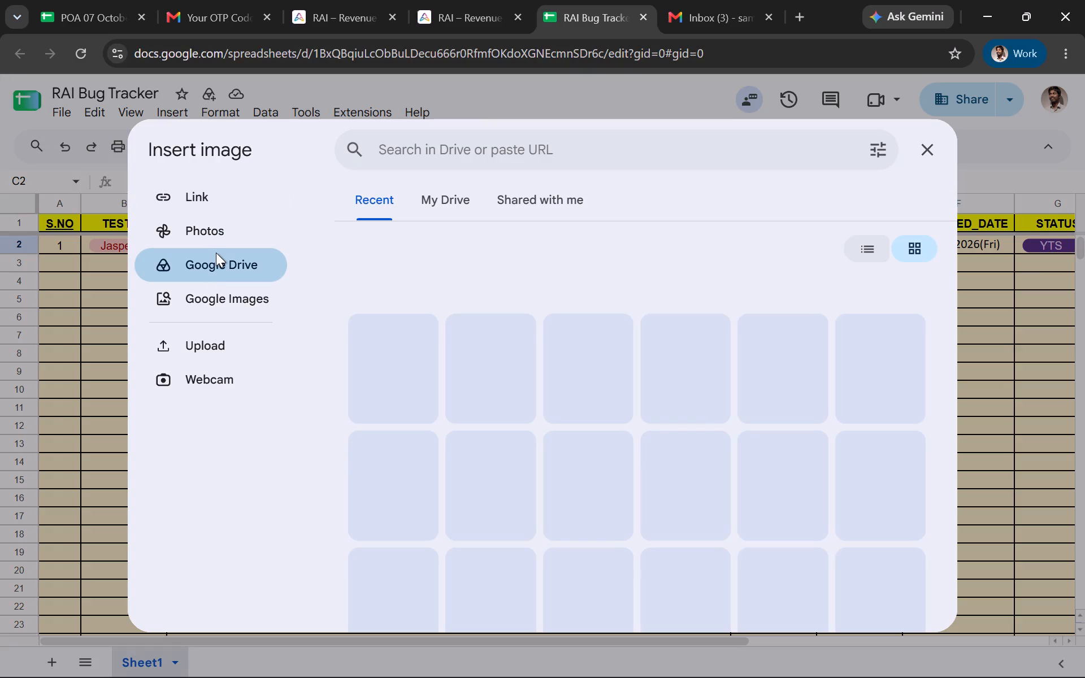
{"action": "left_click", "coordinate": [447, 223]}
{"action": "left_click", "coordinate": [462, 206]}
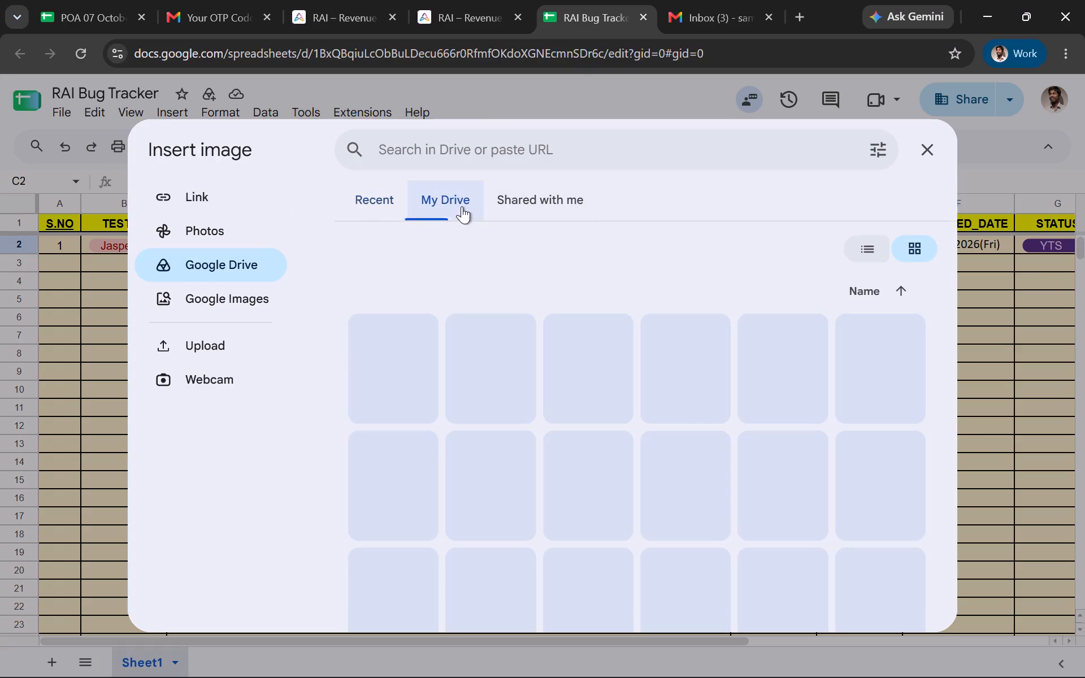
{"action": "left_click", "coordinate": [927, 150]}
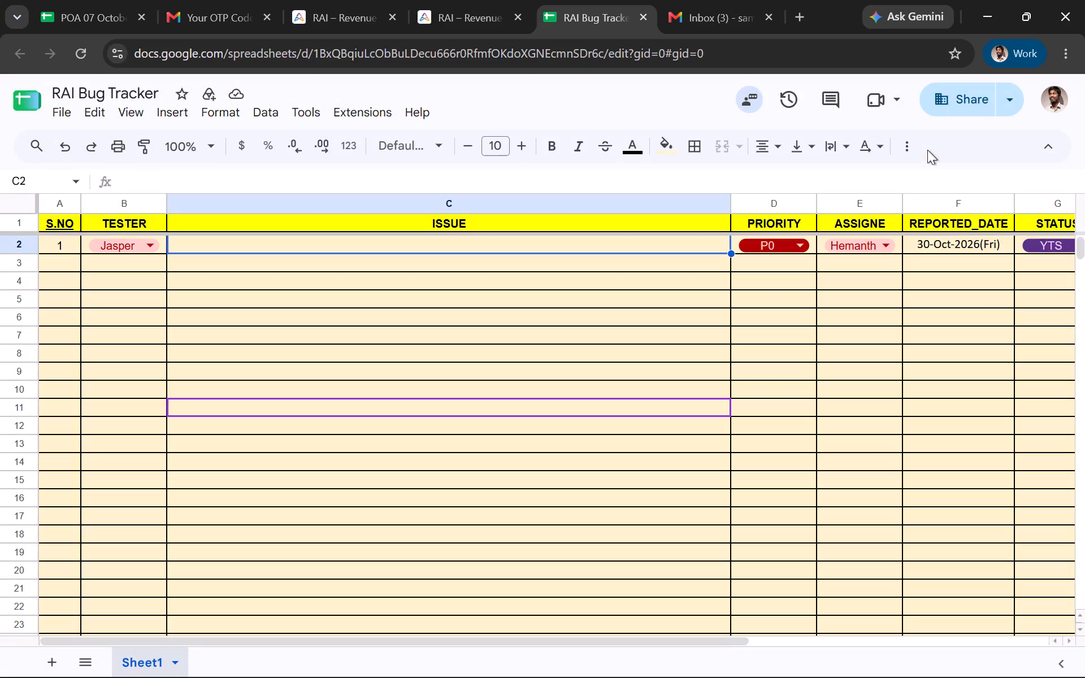
Open Google Drive in a new browser tab.
{"action": "left_click", "coordinate": [786, 0]}
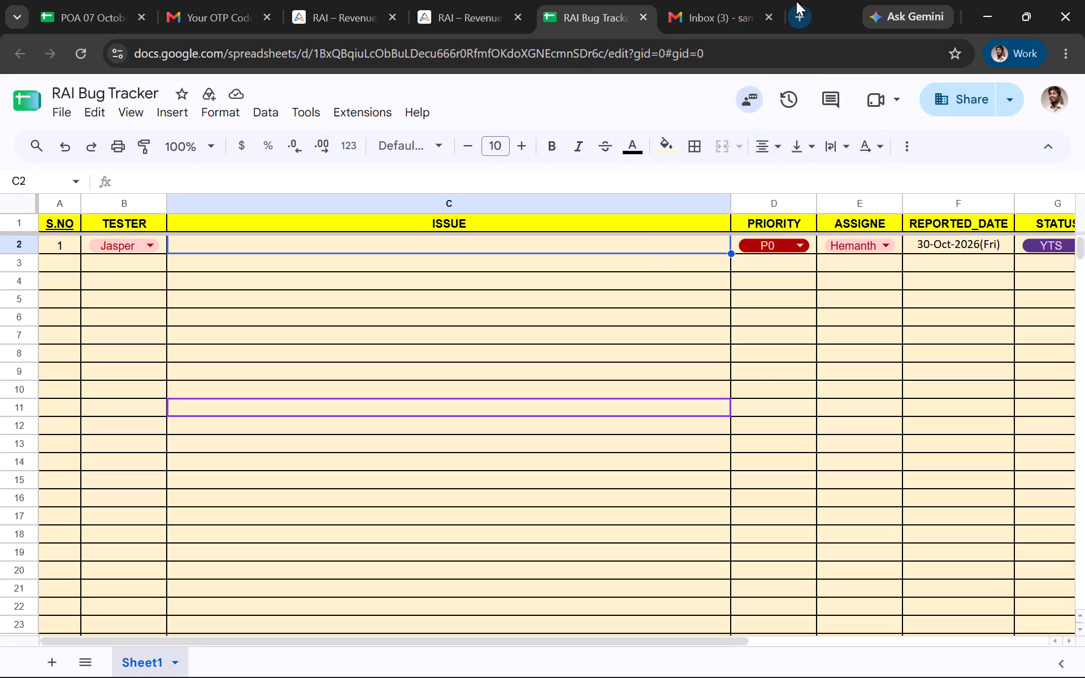
{"action": "left_click", "coordinate": [796, 1]}
{"action": "type", "text": "driv"}
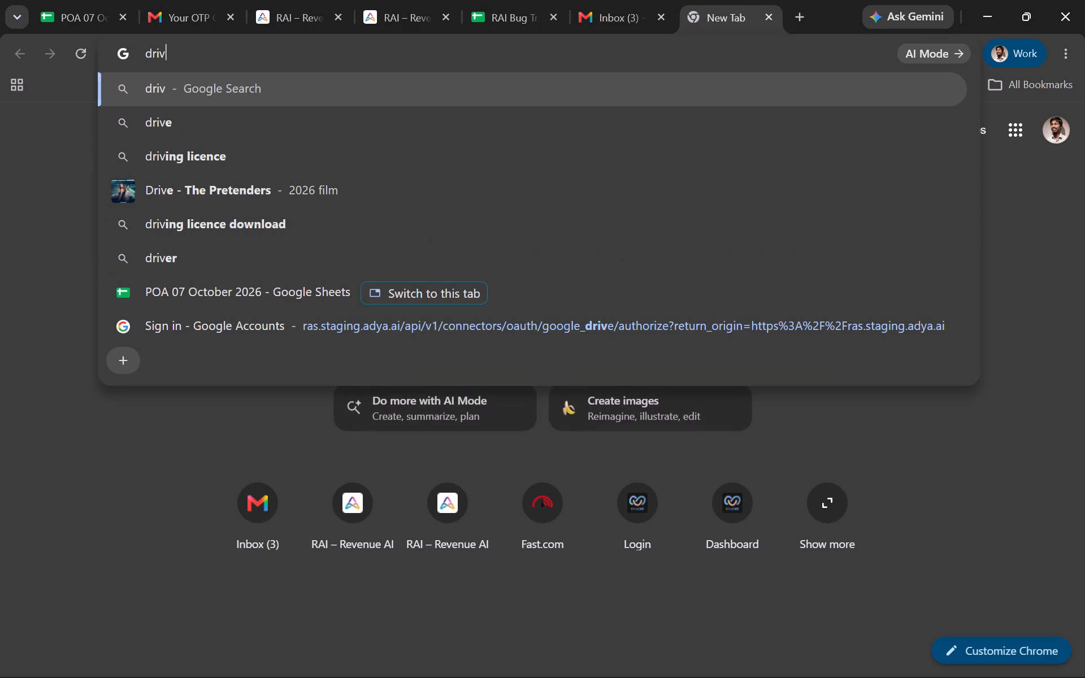
{"action": "left_click", "coordinate": [1054, 201]}
{"action": "left_click", "coordinate": [1010, 125]}
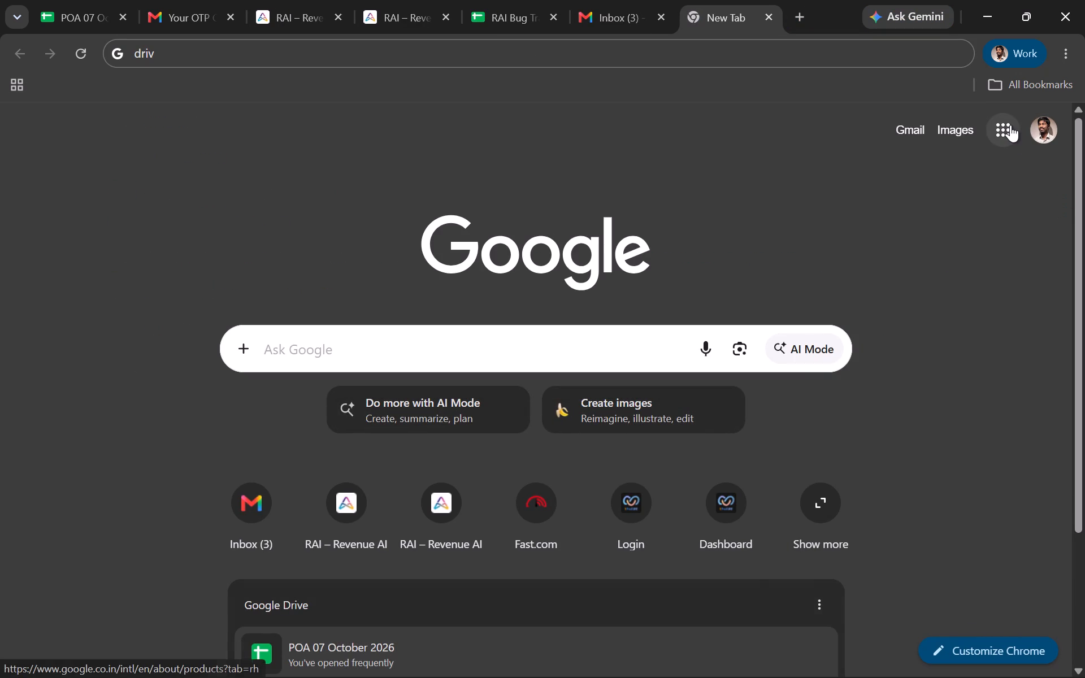
{"action": "left_click", "coordinate": [986, 254]}
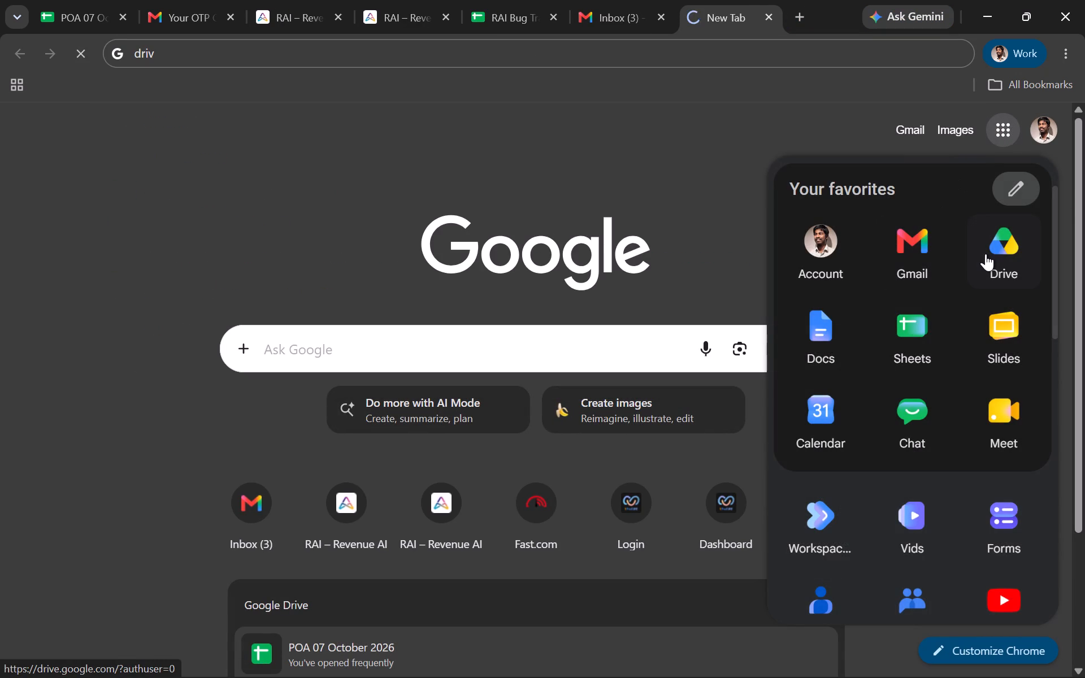
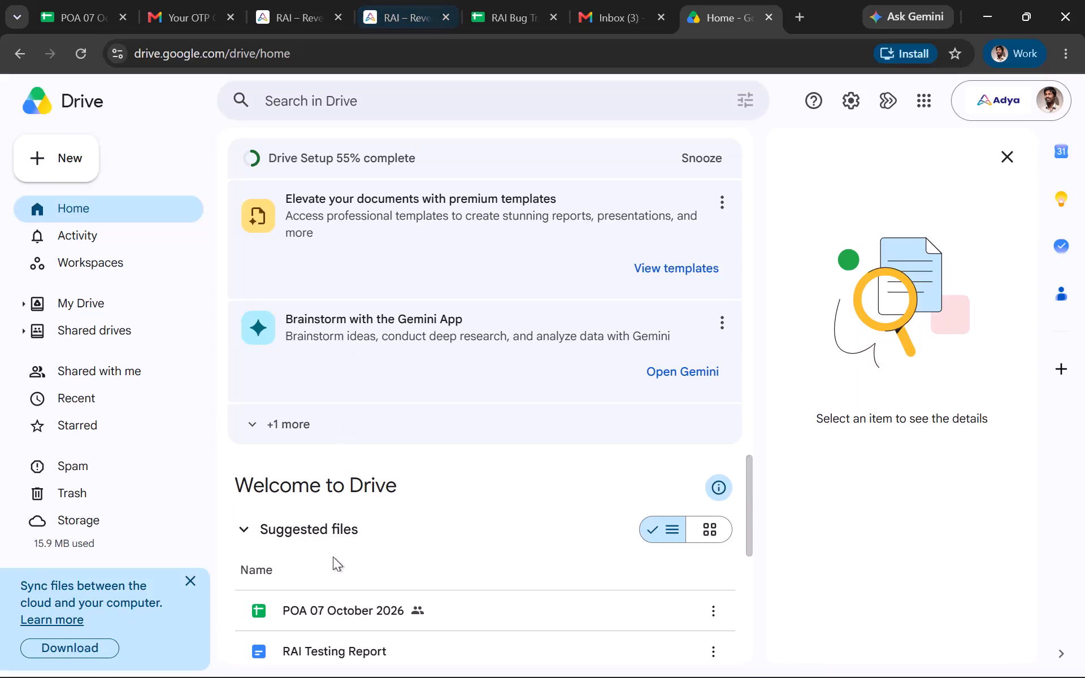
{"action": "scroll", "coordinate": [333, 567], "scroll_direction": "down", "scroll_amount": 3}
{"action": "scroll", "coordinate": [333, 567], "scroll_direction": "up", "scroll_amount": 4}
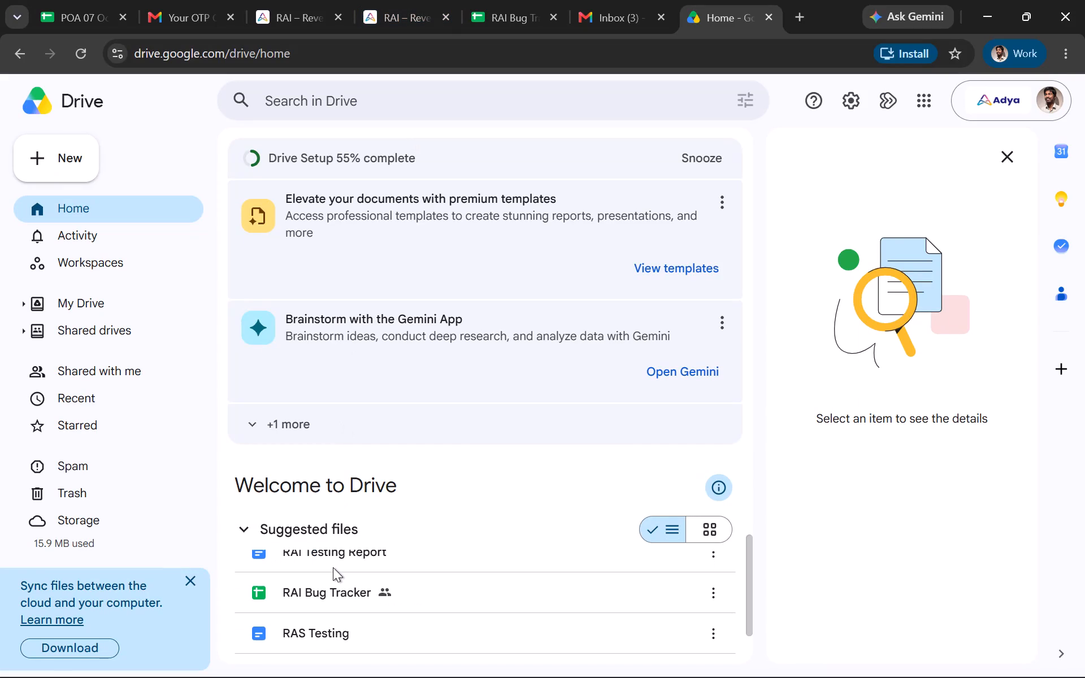
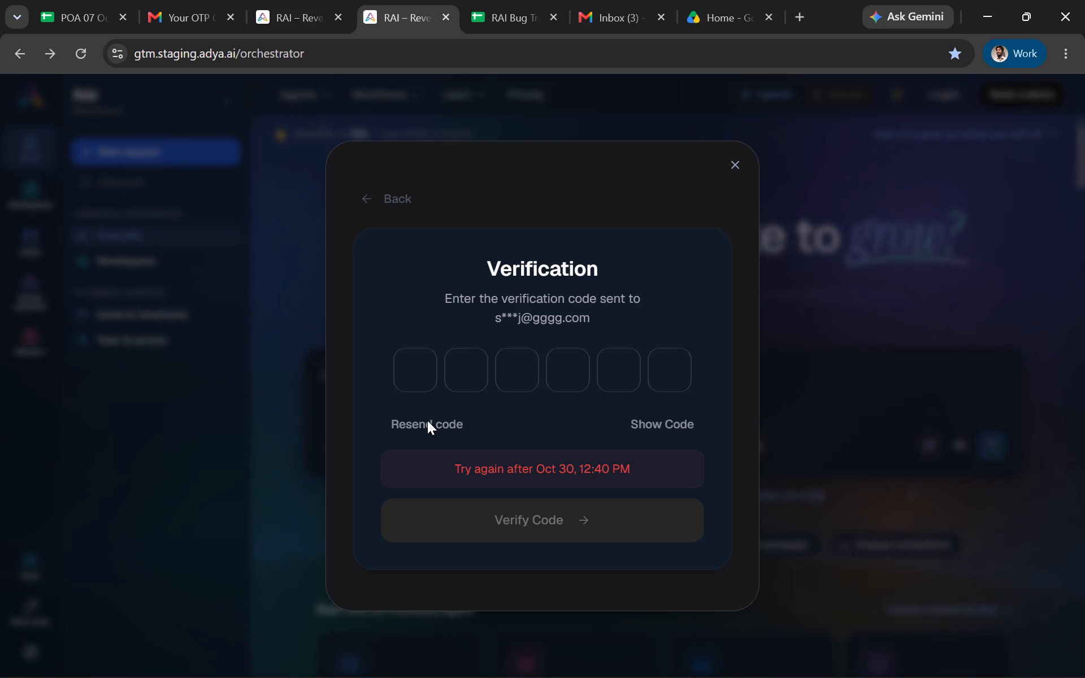
Return to the email entry form, add one more g to the dummy email's domain, and request a verification code for it.
{"action": "left_click", "coordinate": [371, 197]}
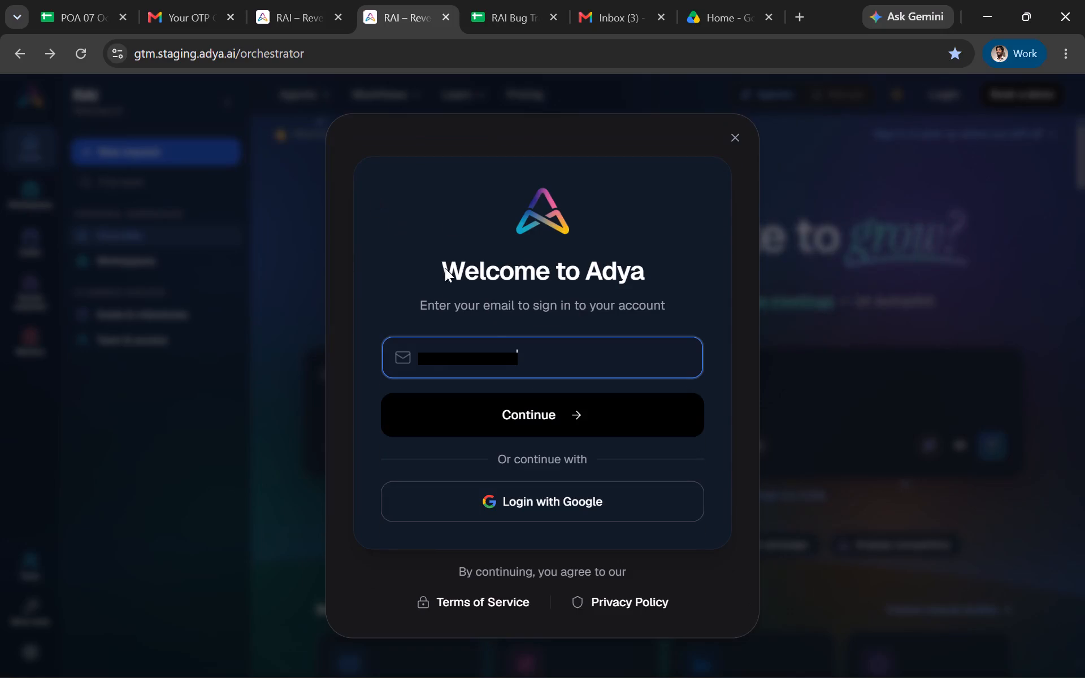
{"action": "left_click", "coordinate": [454, 352]}
{"action": "left_click", "coordinate": [487, 362]}
{"action": "key", "text": "g"}
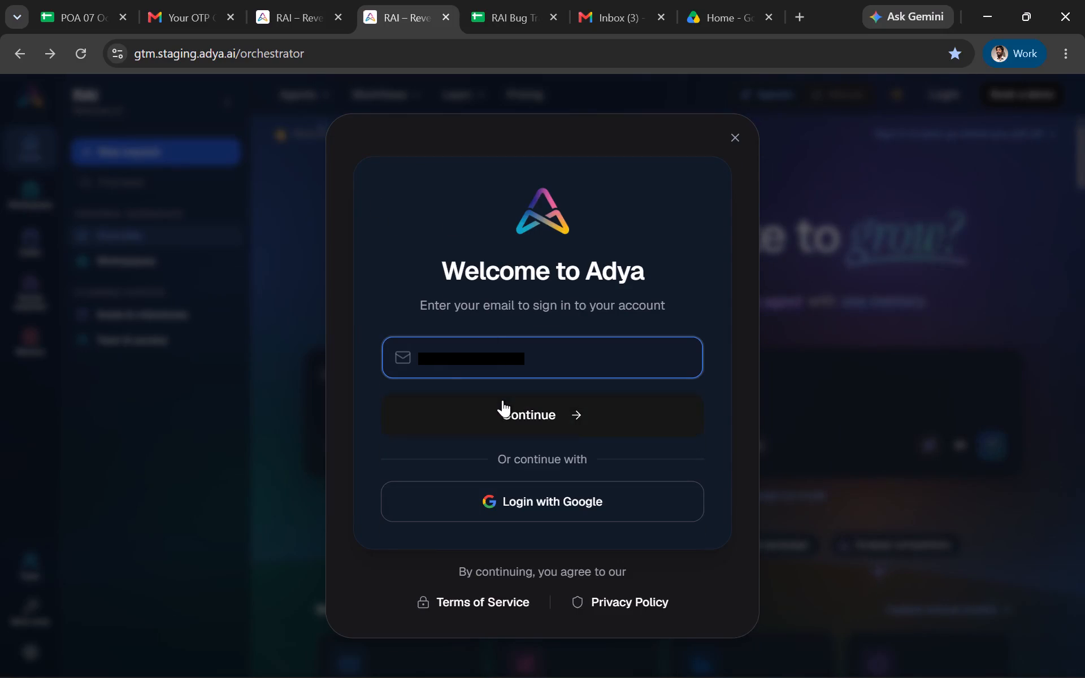
{"action": "left_click", "coordinate": [502, 400]}
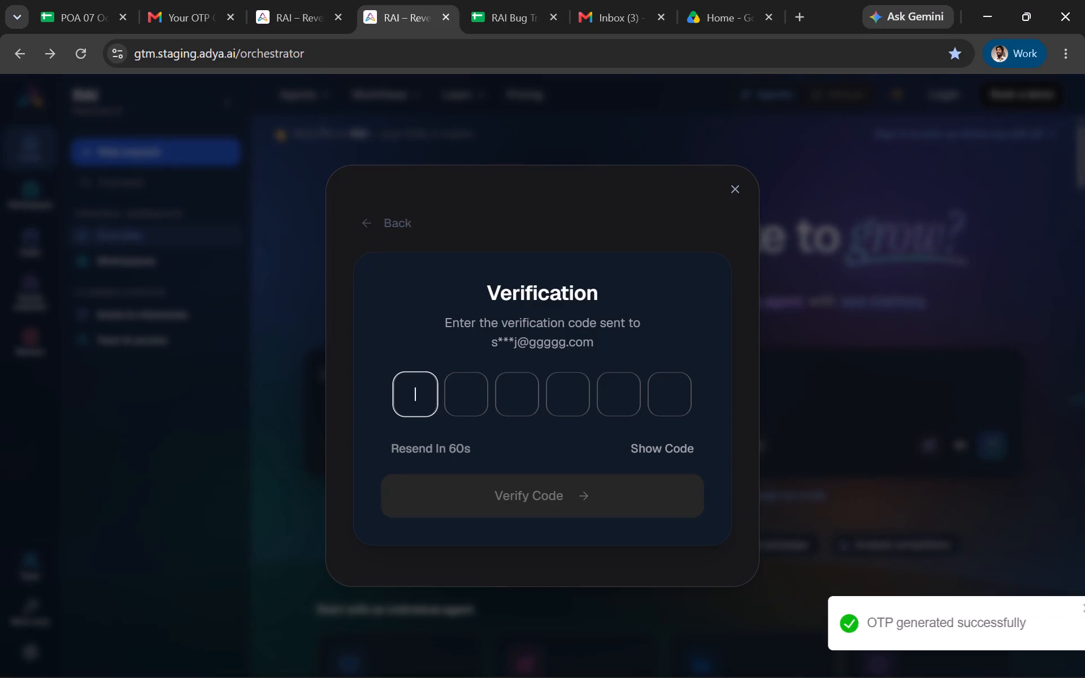
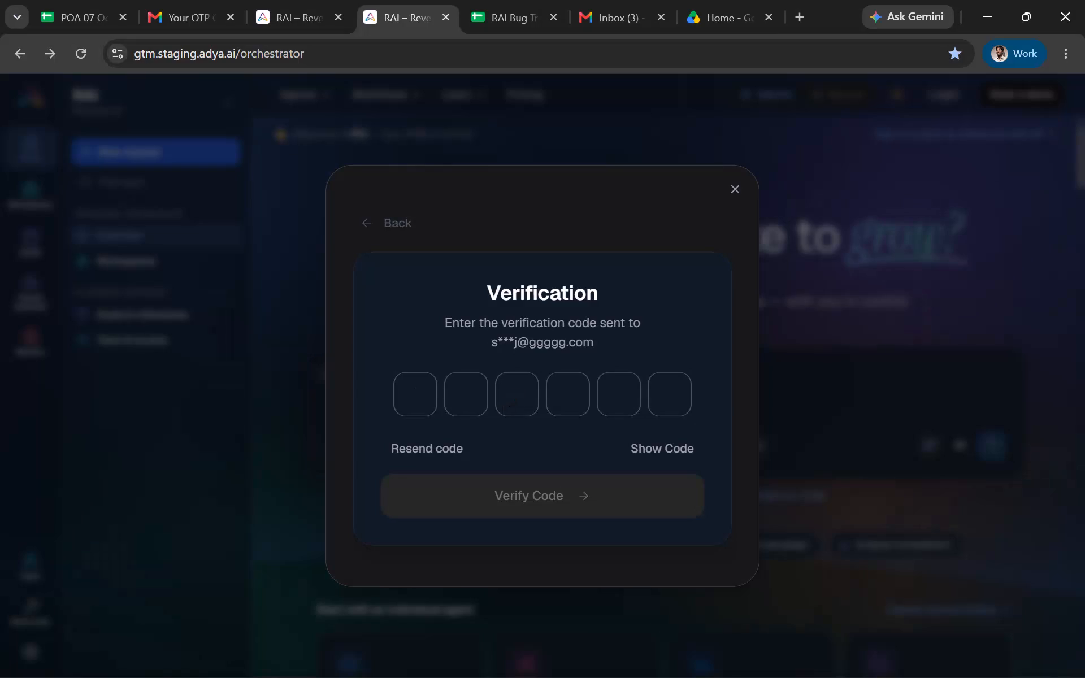
Switch to Google Drive and create a new folder named sam.
{"action": "left_click", "coordinate": [774, 0]}
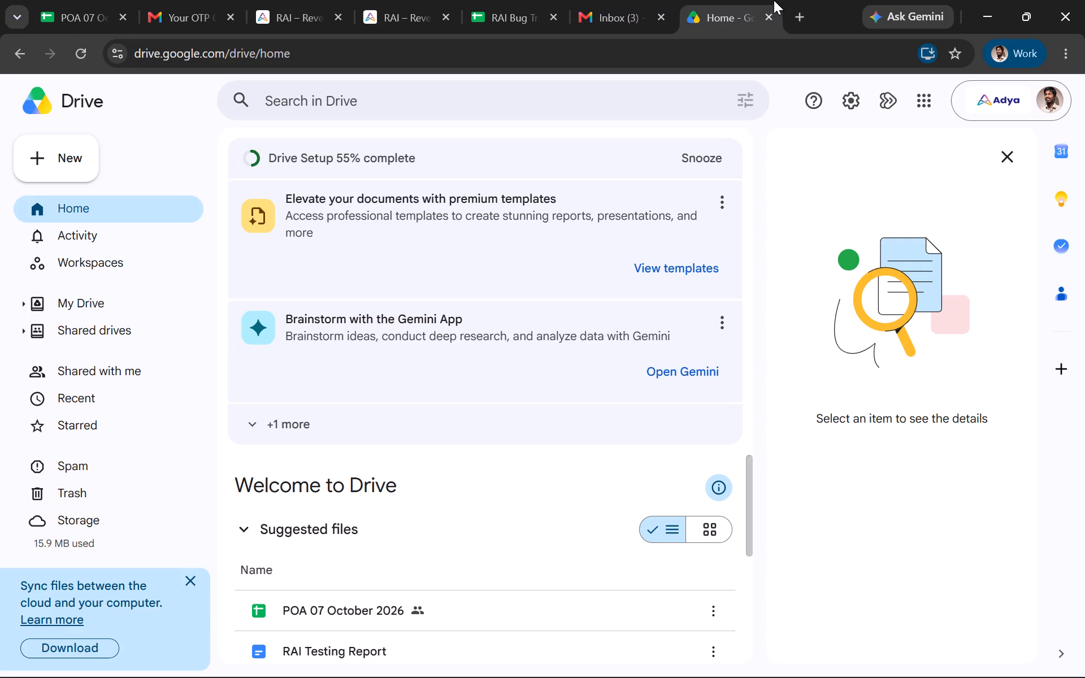
{"action": "scroll", "coordinate": [505, 488], "scroll_direction": "down", "scroll_amount": 3}
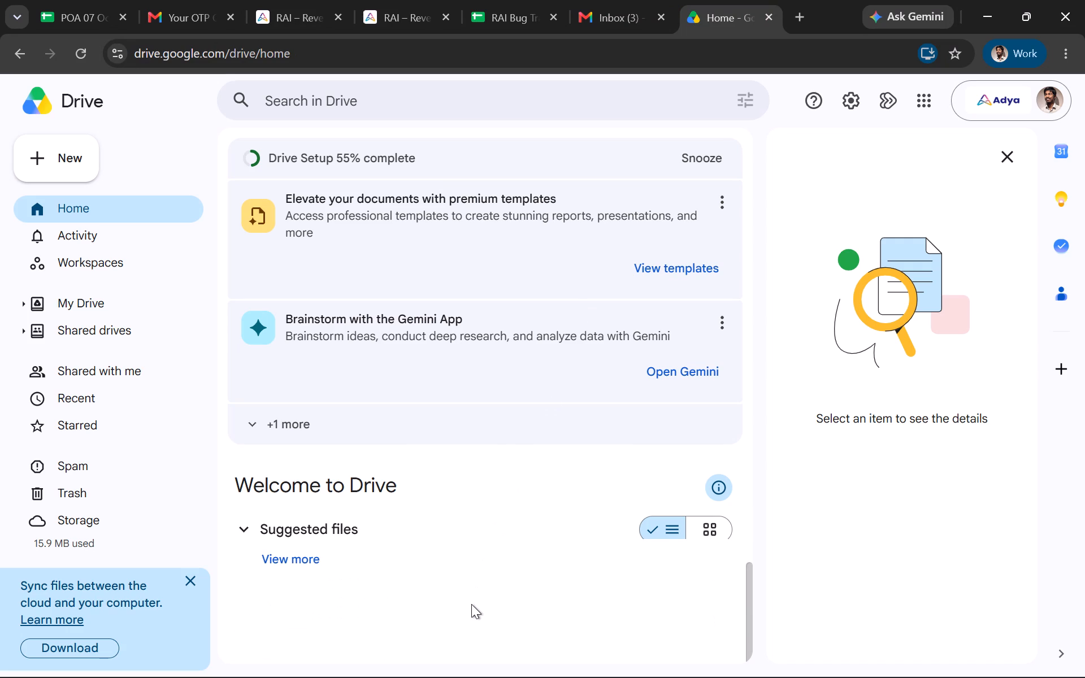
{"action": "scroll", "coordinate": [471, 604], "scroll_direction": "down", "scroll_amount": 3}
{"action": "scroll", "coordinate": [383, 614], "scroll_direction": "up", "scroll_amount": 3}
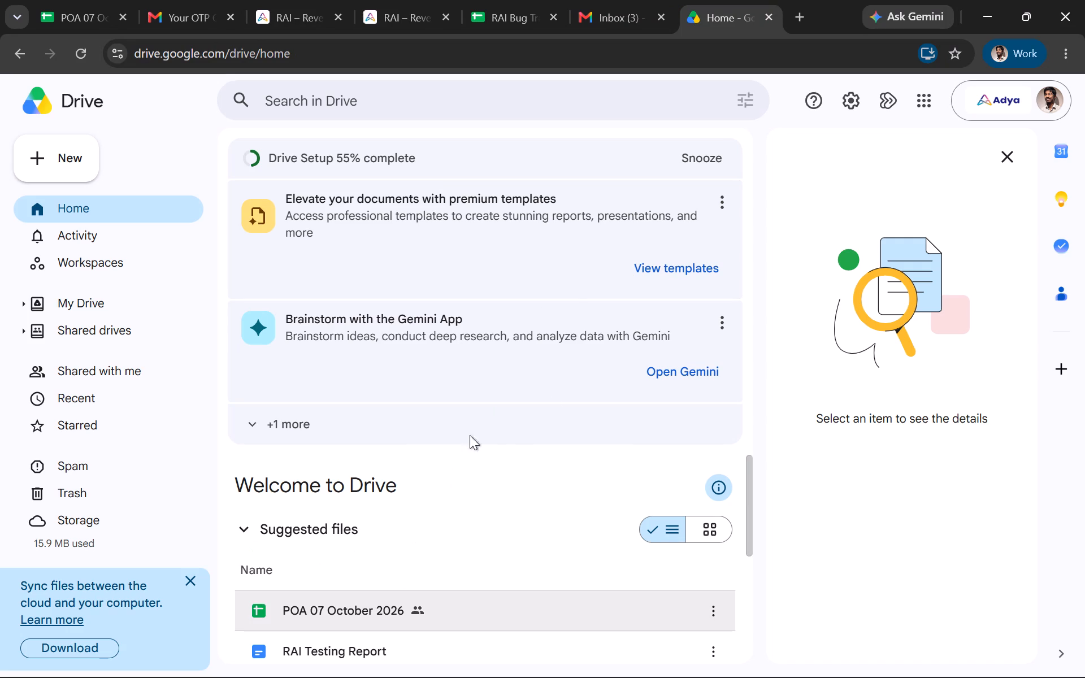
{"action": "left_click", "coordinate": [693, 146]}
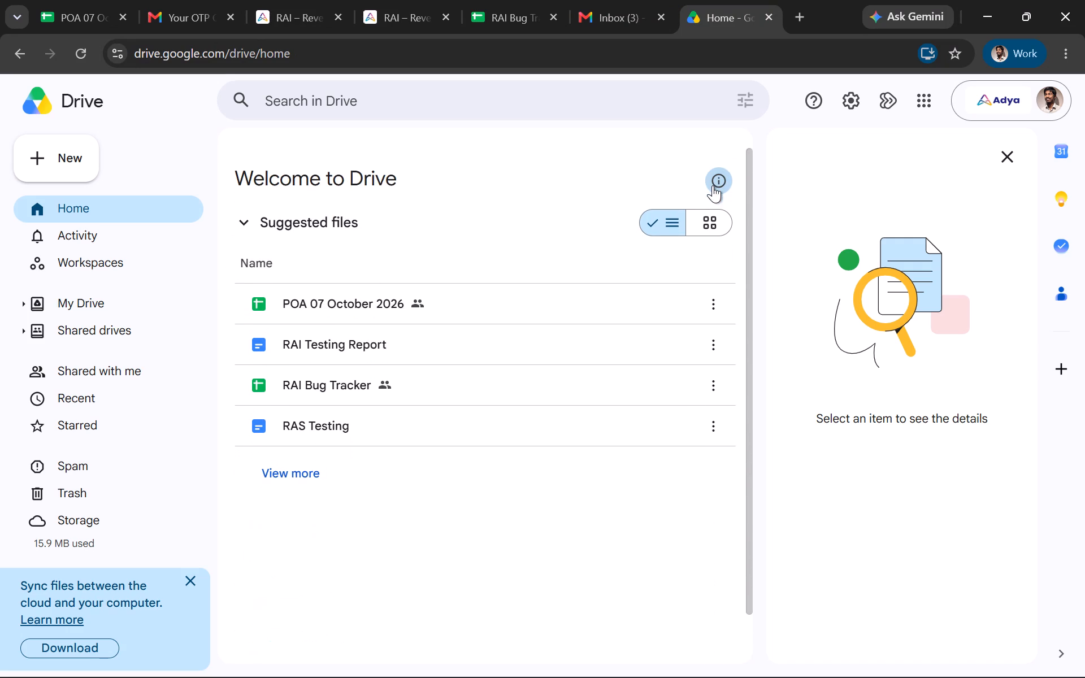
{"action": "left_click", "coordinate": [279, 479]}
{"action": "right_click", "coordinate": [406, 505]}
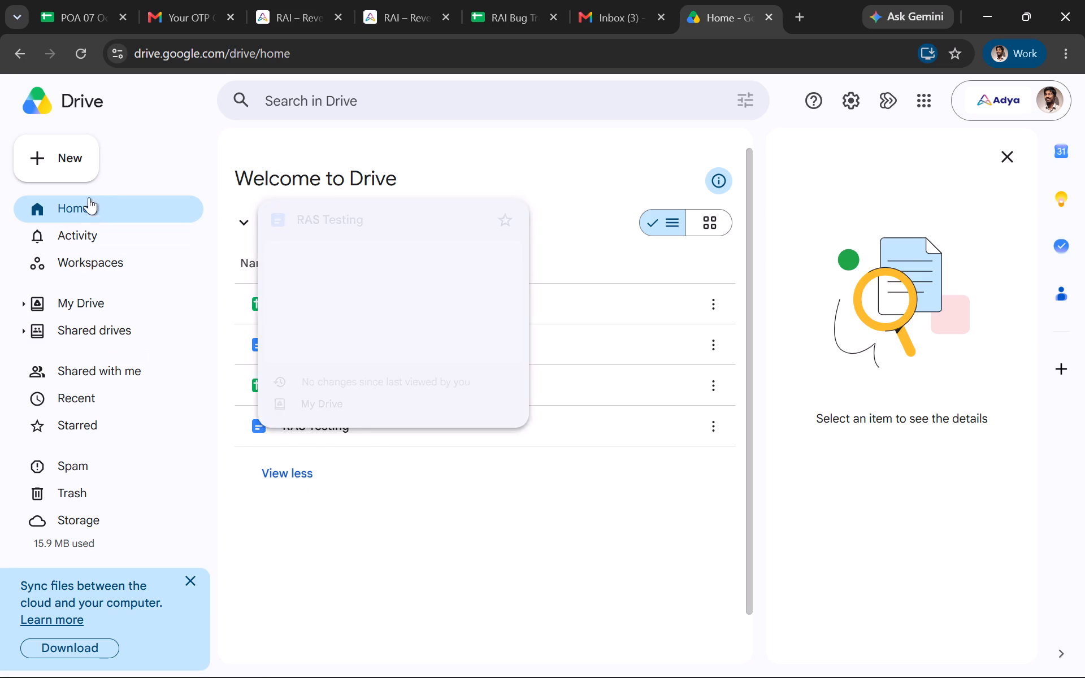
{"action": "double_click", "coordinate": [80, 184]}
{"action": "left_click", "coordinate": [71, 154]}
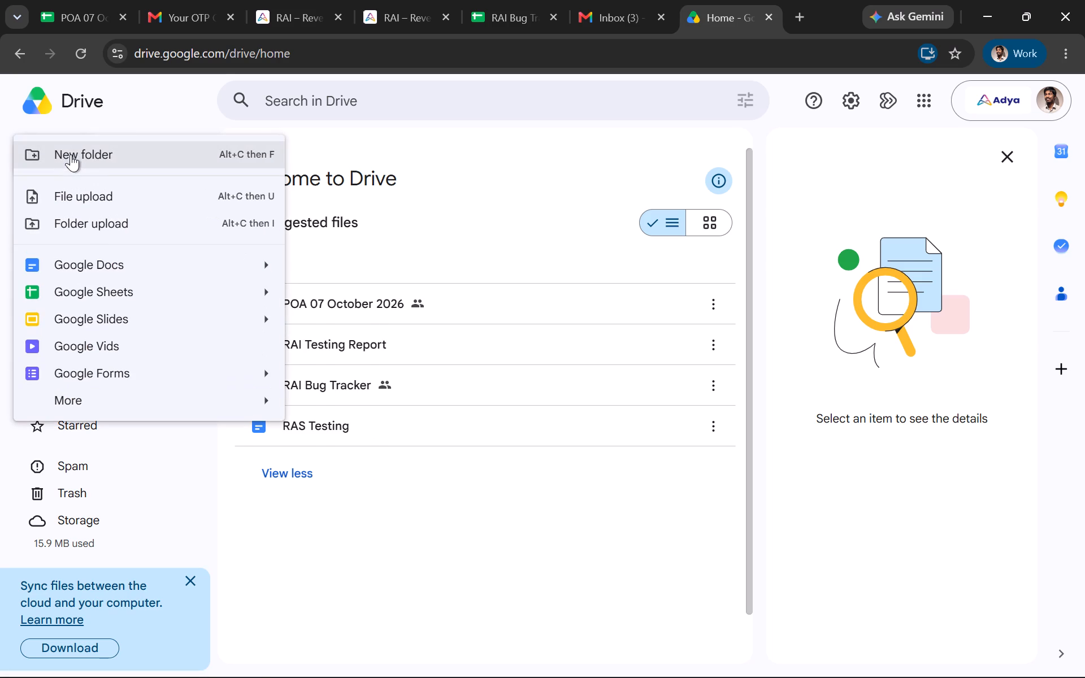
{"action": "left_click", "coordinate": [114, 155]}
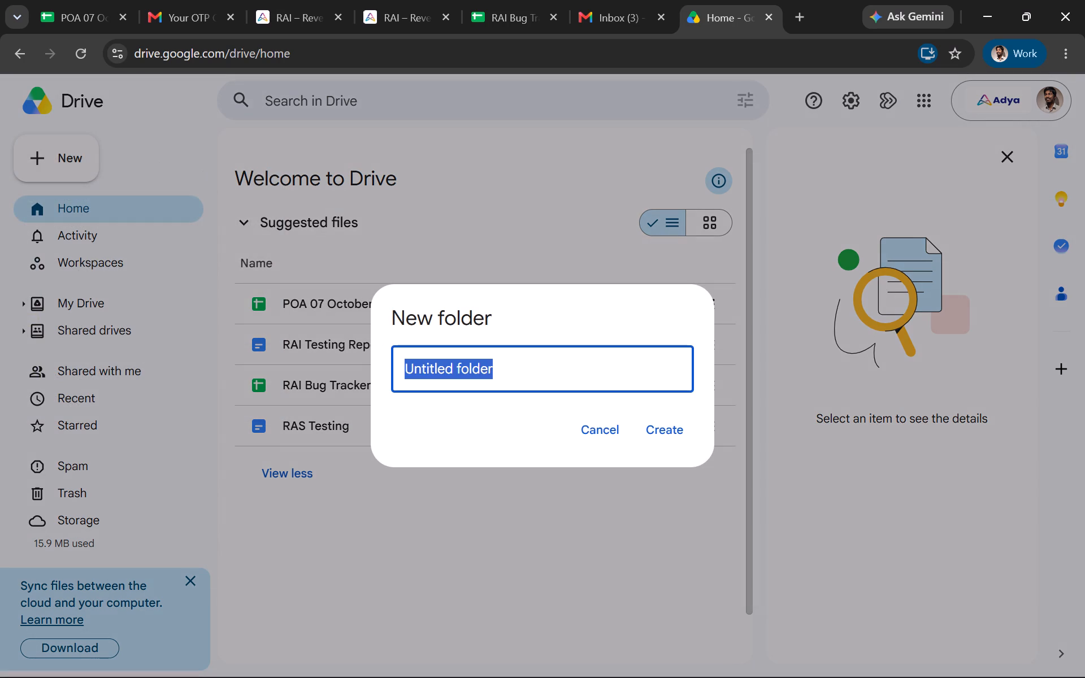
{"action": "key", "text": "BackSpace"}
{"action": "type", "text": "sam"}
{"action": "key", "text": "Return"}
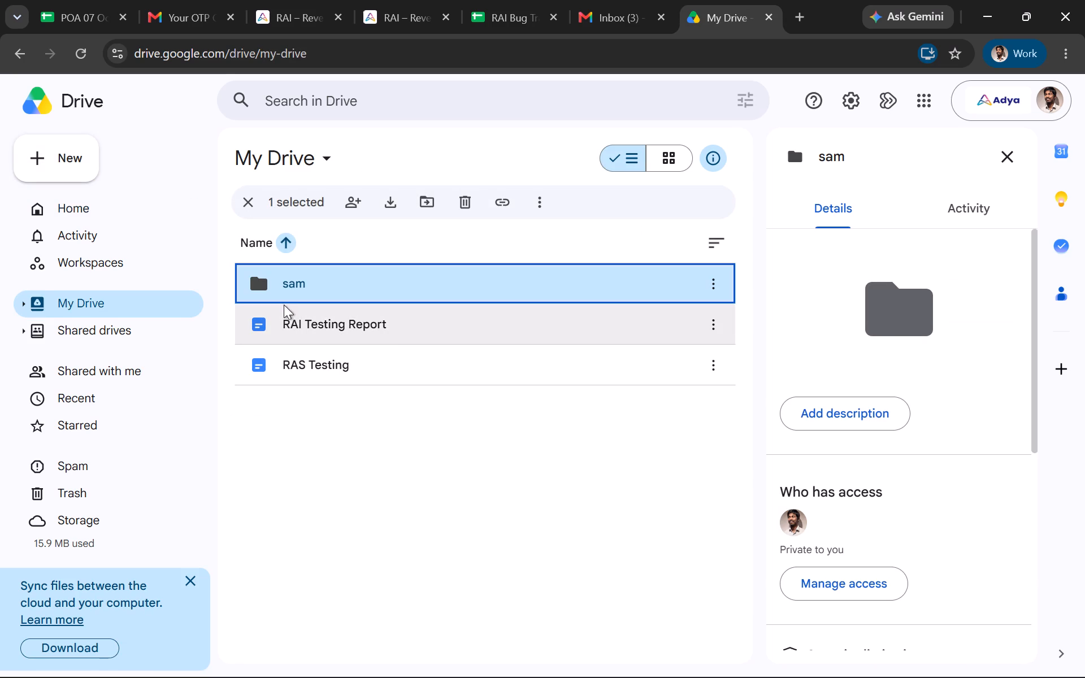
{"action": "double_click", "coordinate": [294, 286]}
{"action": "right_click", "coordinate": [367, 373]}
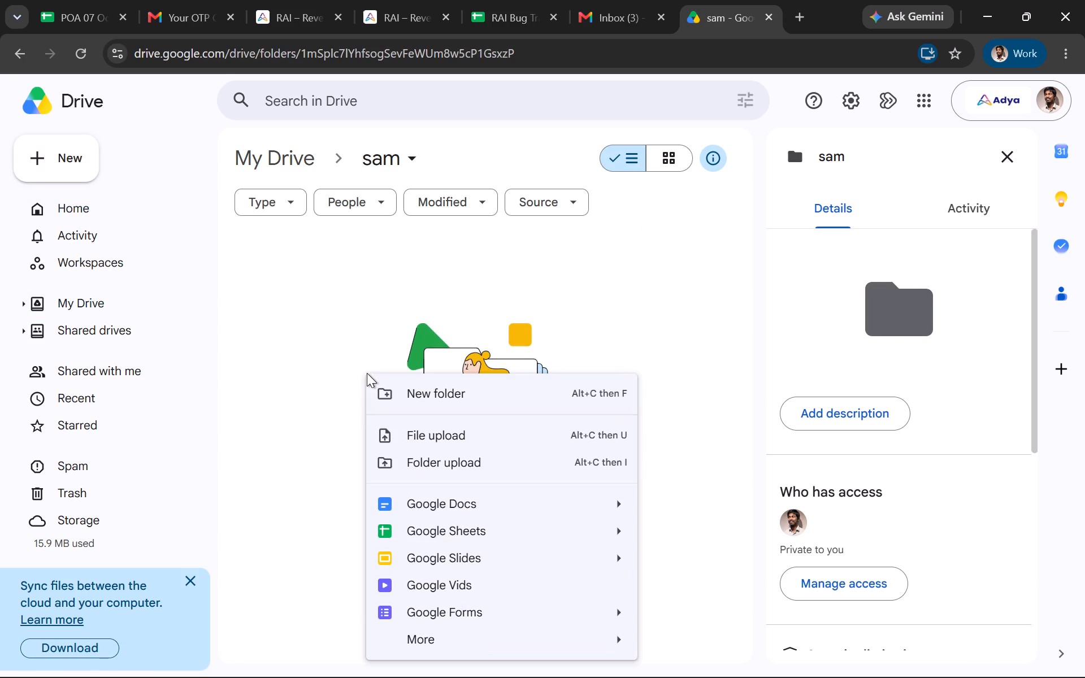
{"action": "left_click", "coordinate": [414, 427]}
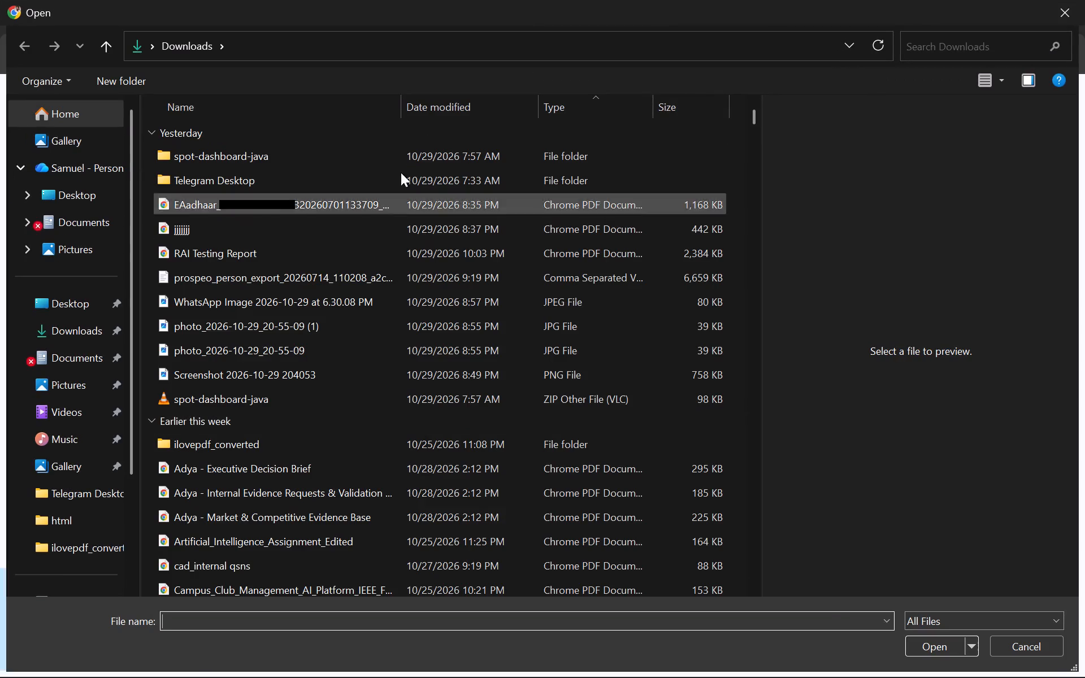
{"action": "double_click", "coordinate": [86, 100]}
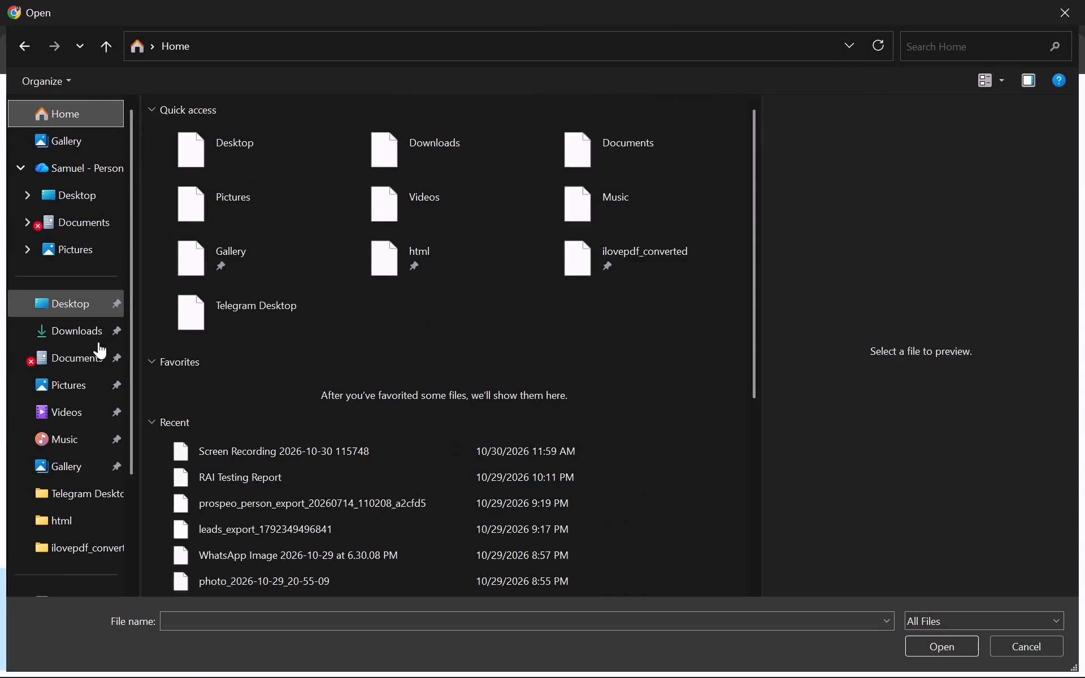
{"action": "double_click", "coordinate": [72, 392]}
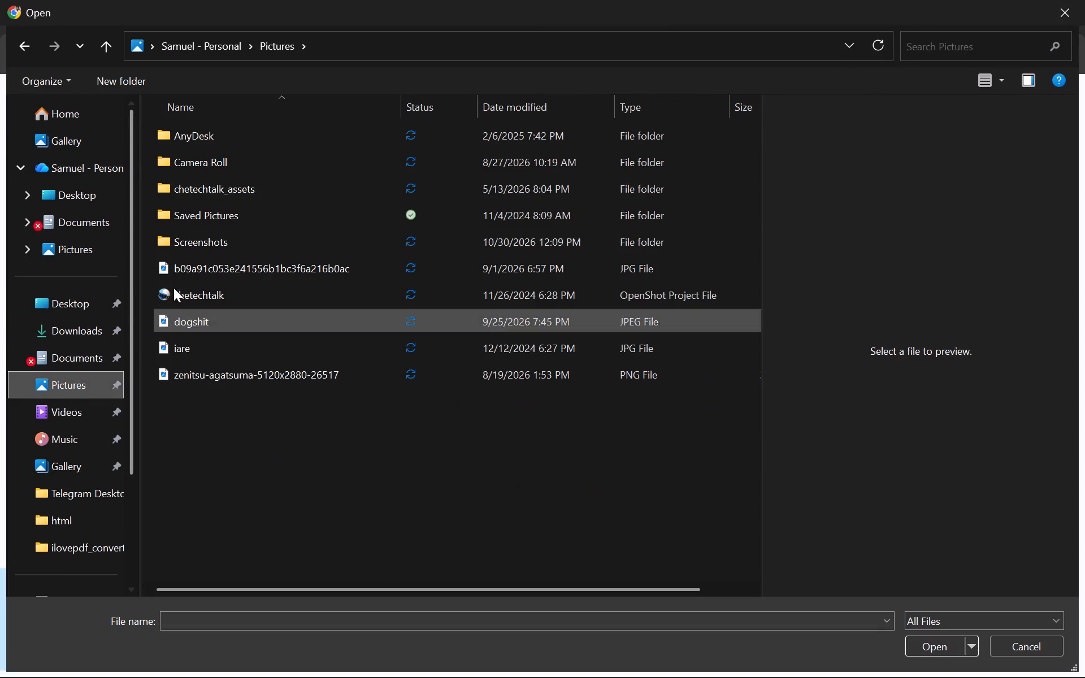
{"action": "double_click", "coordinate": [200, 238]}
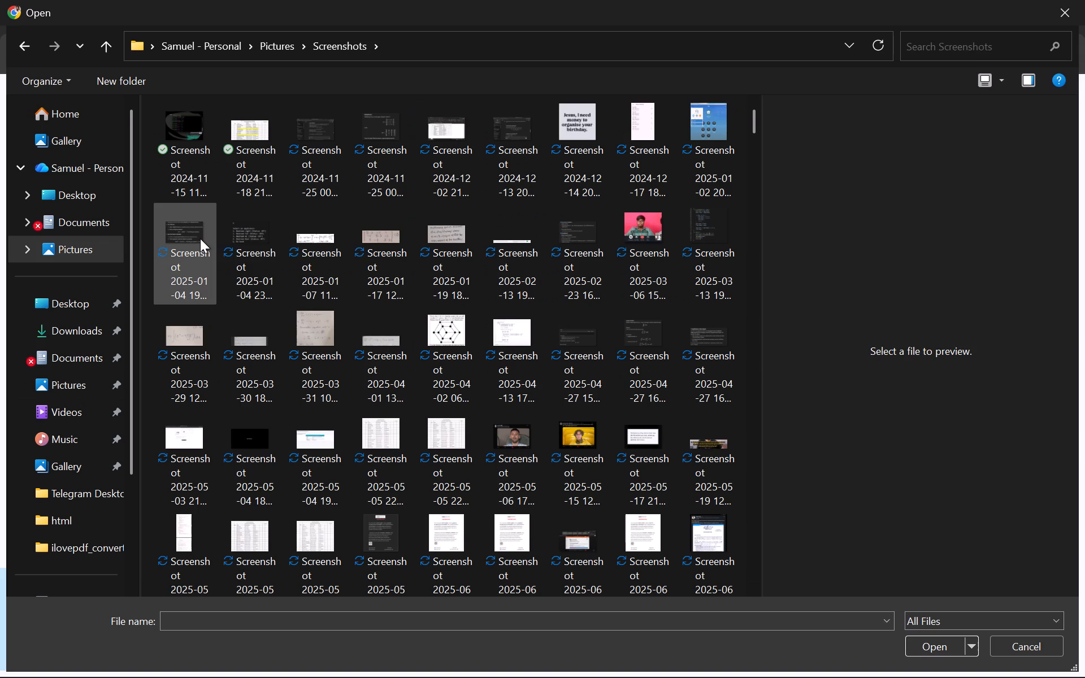
{"action": "left_click", "coordinate": [259, 139]}
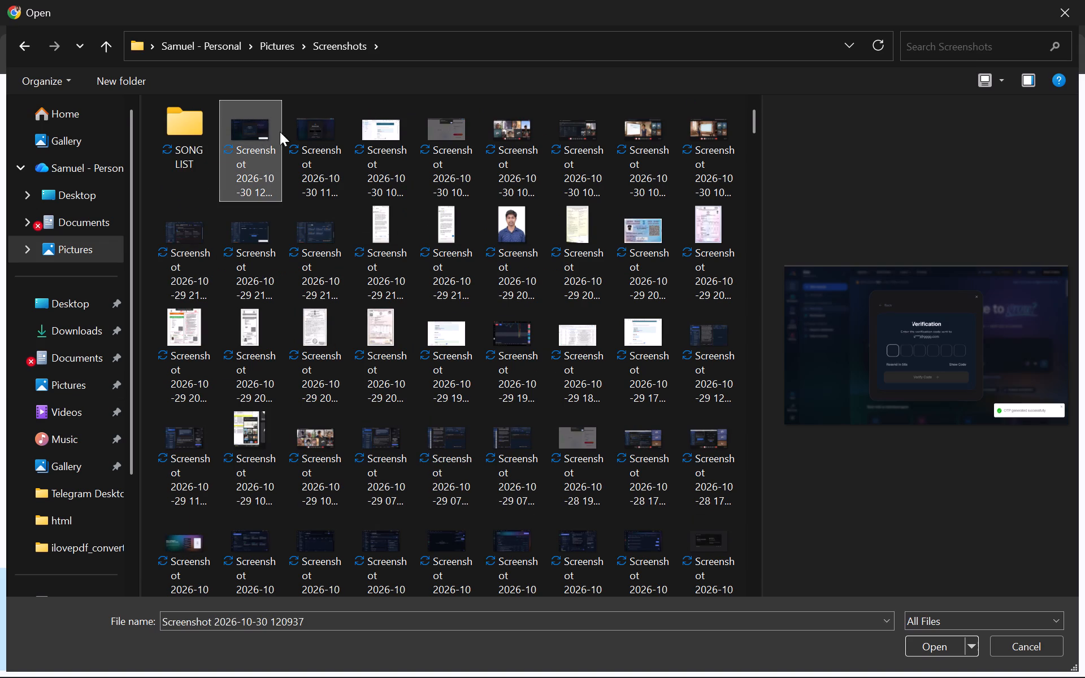
{"action": "left_click", "coordinate": [302, 120]}
{"action": "left_click", "coordinate": [263, 127]}
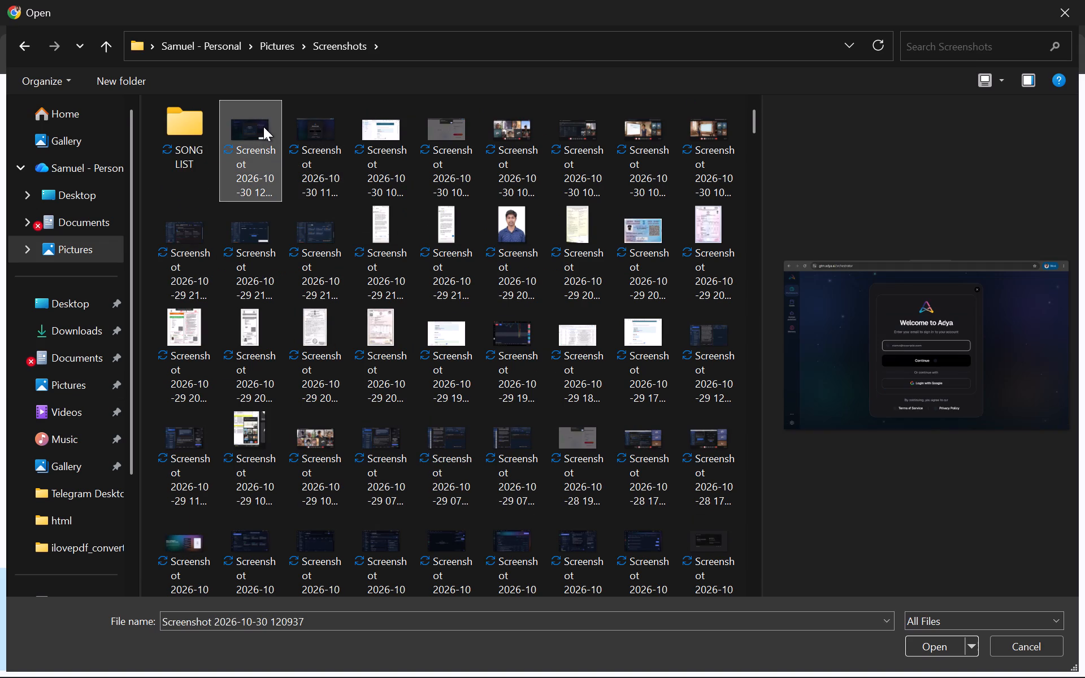
{"action": "left_click", "coordinate": [249, 137]}
{"action": "key", "text": "Return"}
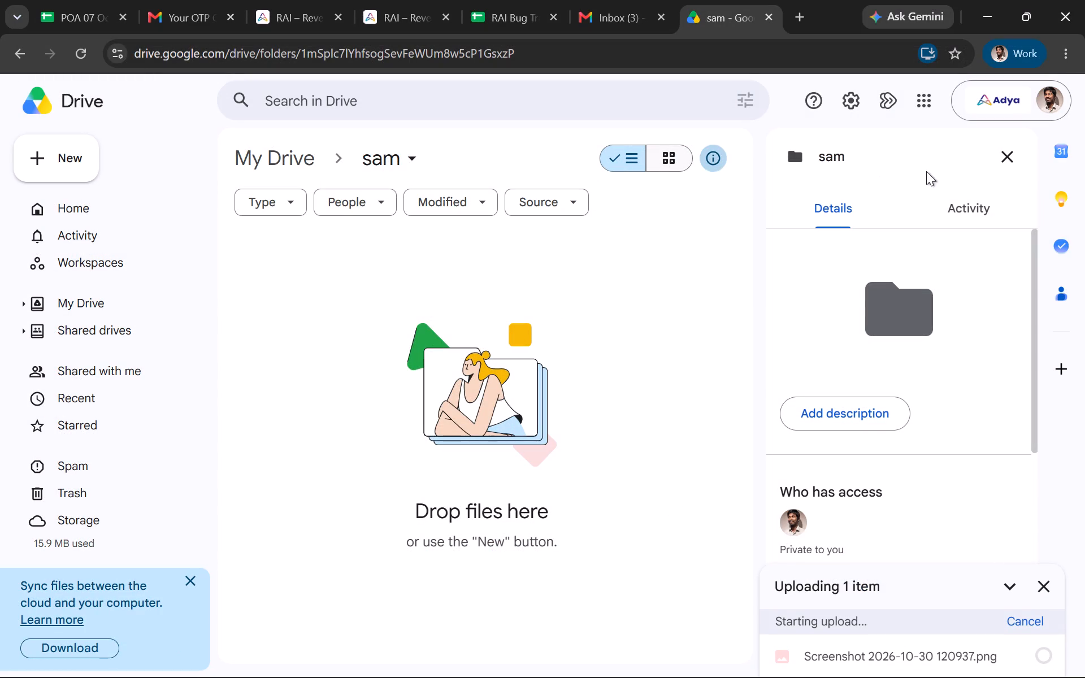
Examine the sam folder's activity, details and access, plus the actions available for the folder and its uploaded screenshot.
{"action": "left_click", "coordinate": [980, 219]}
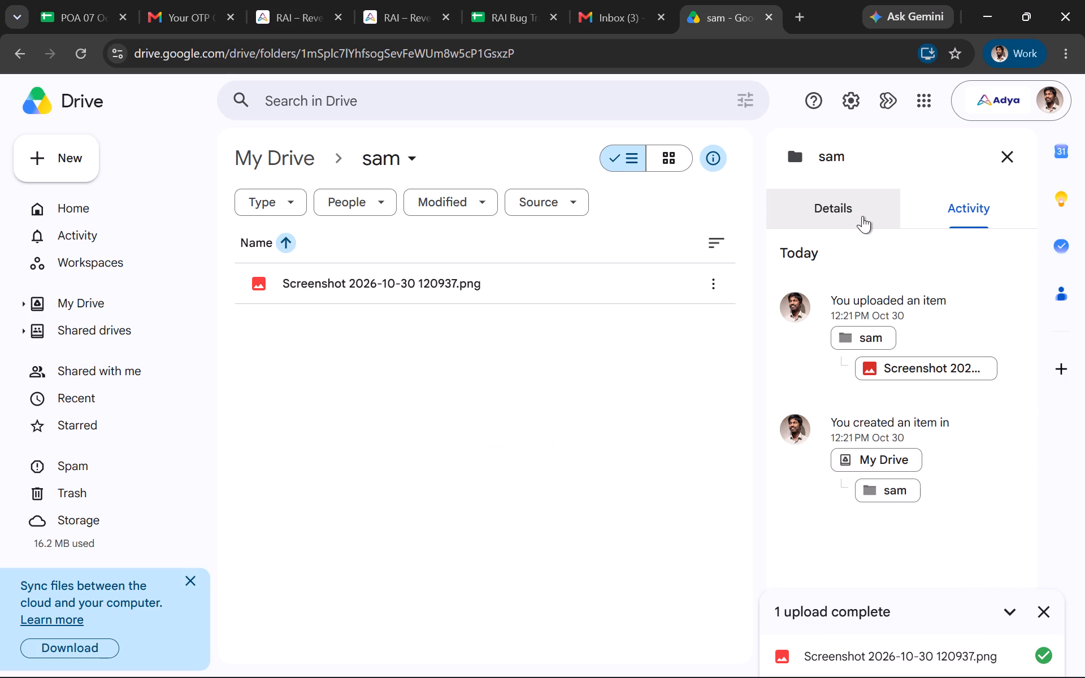
{"action": "left_click", "coordinate": [862, 216]}
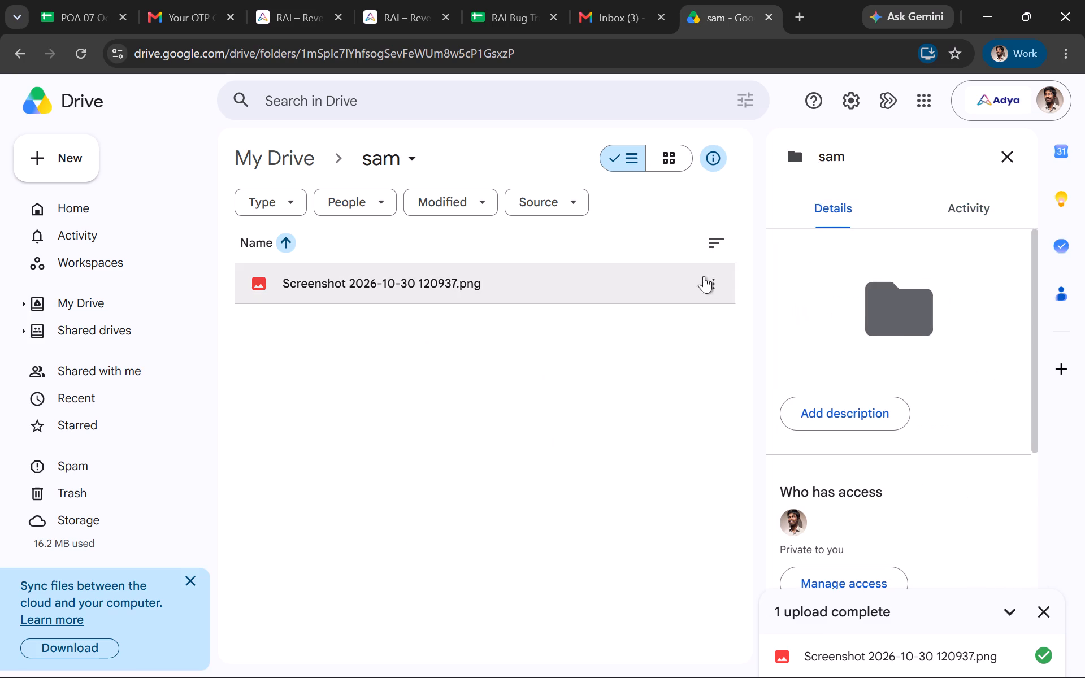
{"action": "left_click", "coordinate": [713, 277]}
{"action": "left_click", "coordinate": [626, 418]}
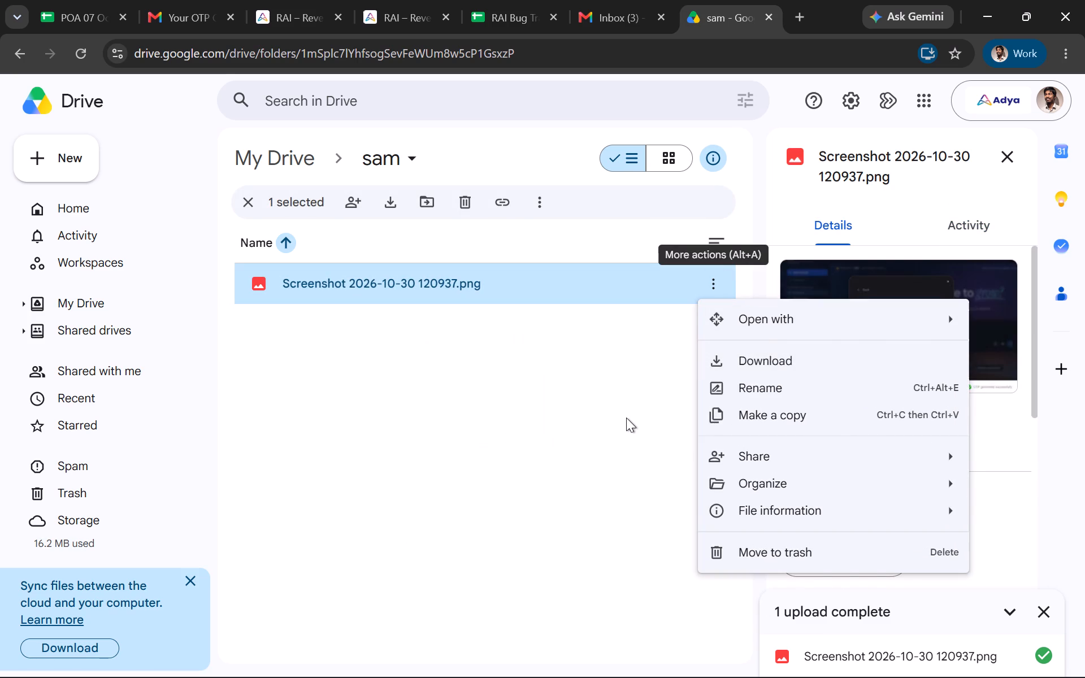
{"action": "scroll", "coordinate": [837, 516], "scroll_direction": "down", "scroll_amount": 1}
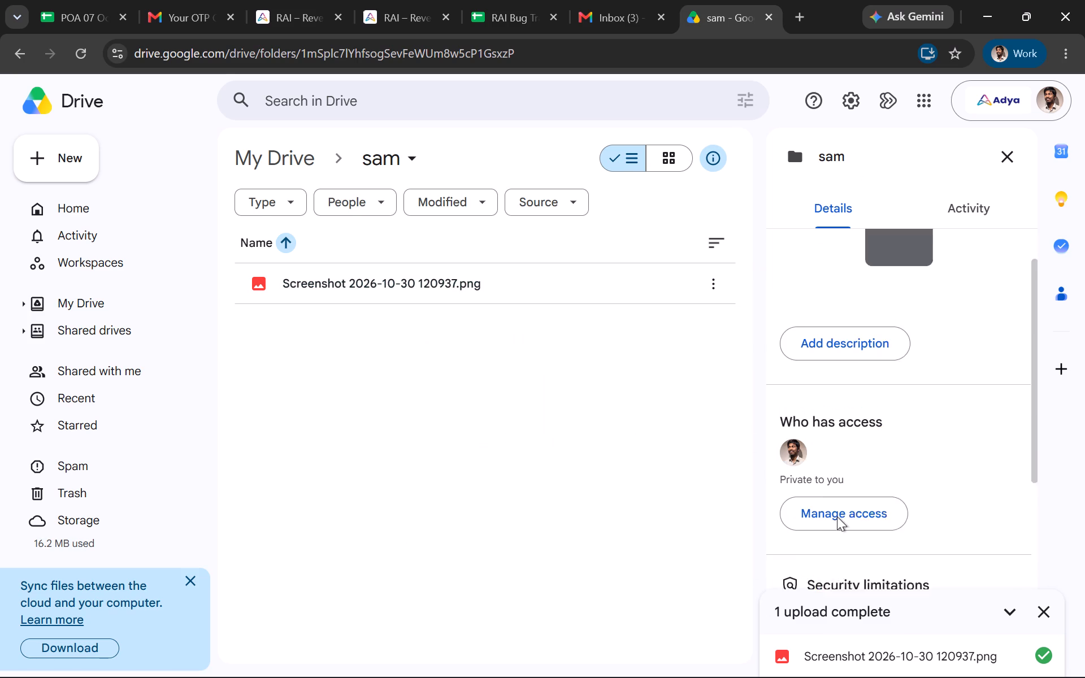
{"action": "scroll", "coordinate": [837, 516], "scroll_direction": "down", "scroll_amount": 1}
{"action": "left_click", "coordinate": [367, 172]}
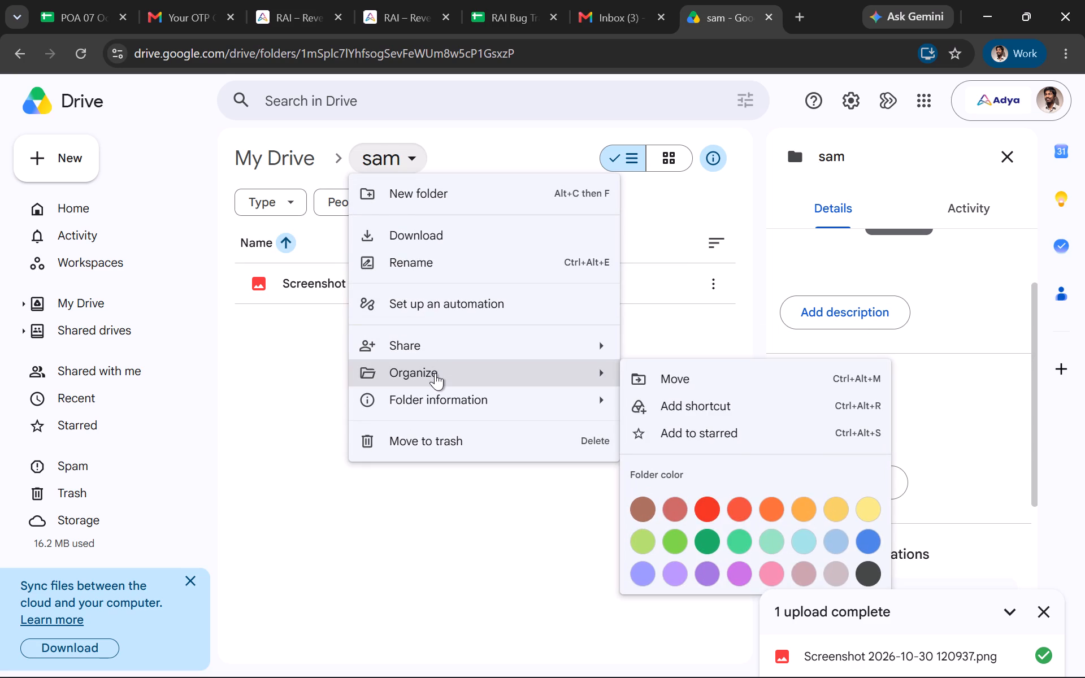
Return to My Drive and share the sam folder by setting its general access to ADYA with the Viewer role.
{"action": "scroll", "coordinate": [261, 453], "scroll_direction": "right", "scroll_amount": 6}
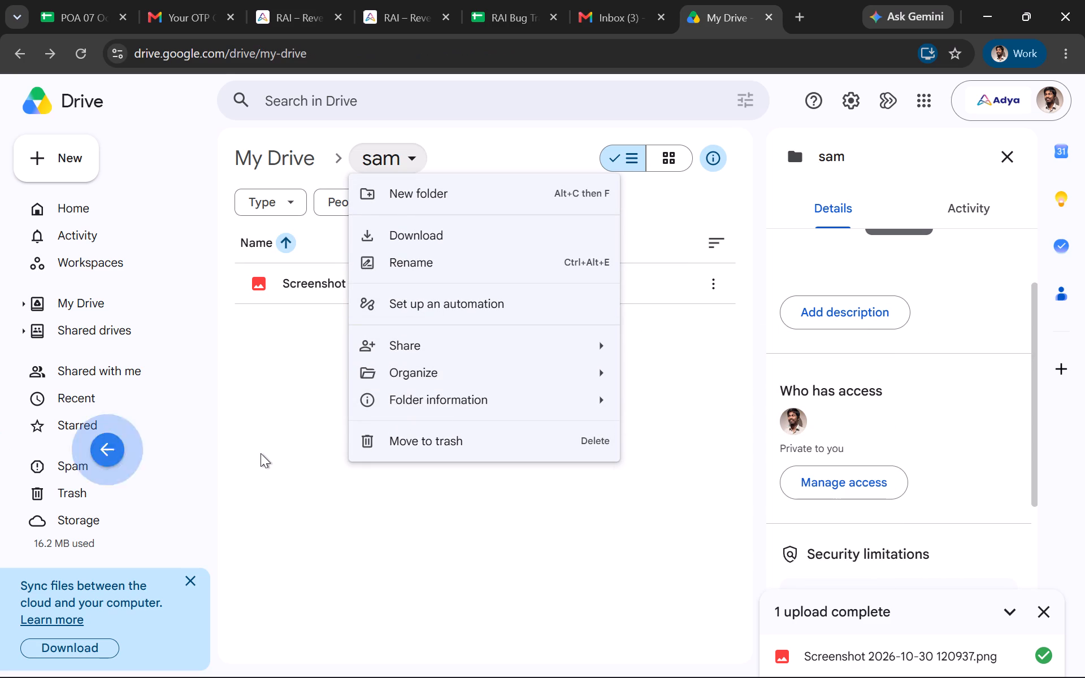
{"action": "left_click", "coordinate": [303, 290]}
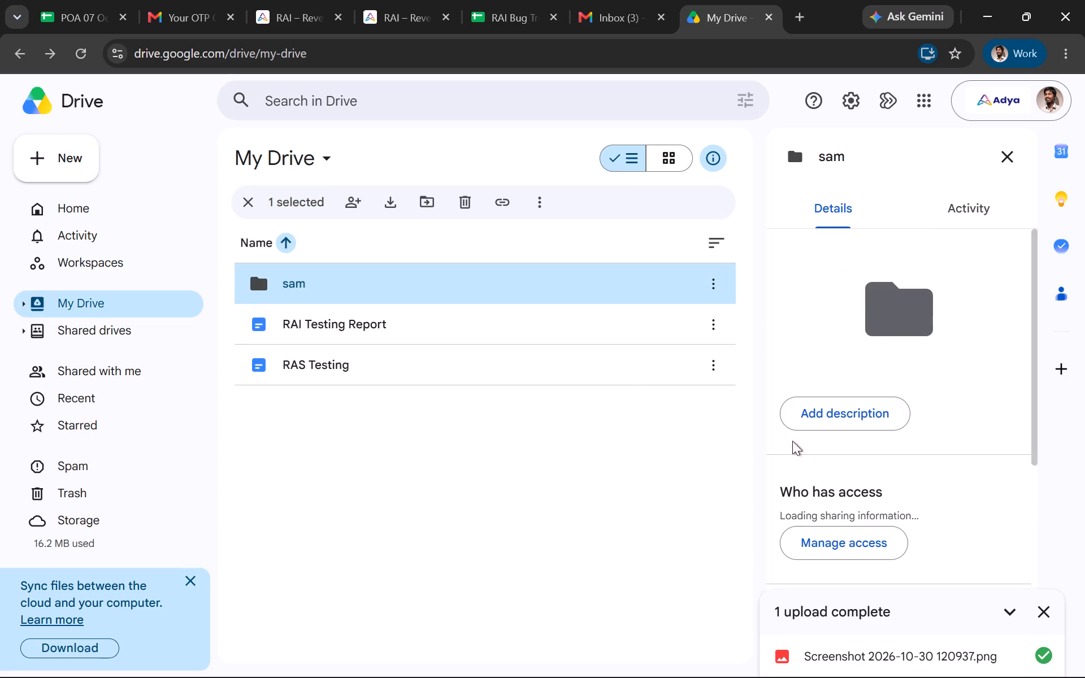
{"action": "scroll", "coordinate": [796, 529], "scroll_direction": "down", "scroll_amount": 1}
{"action": "left_click", "coordinate": [865, 406]}
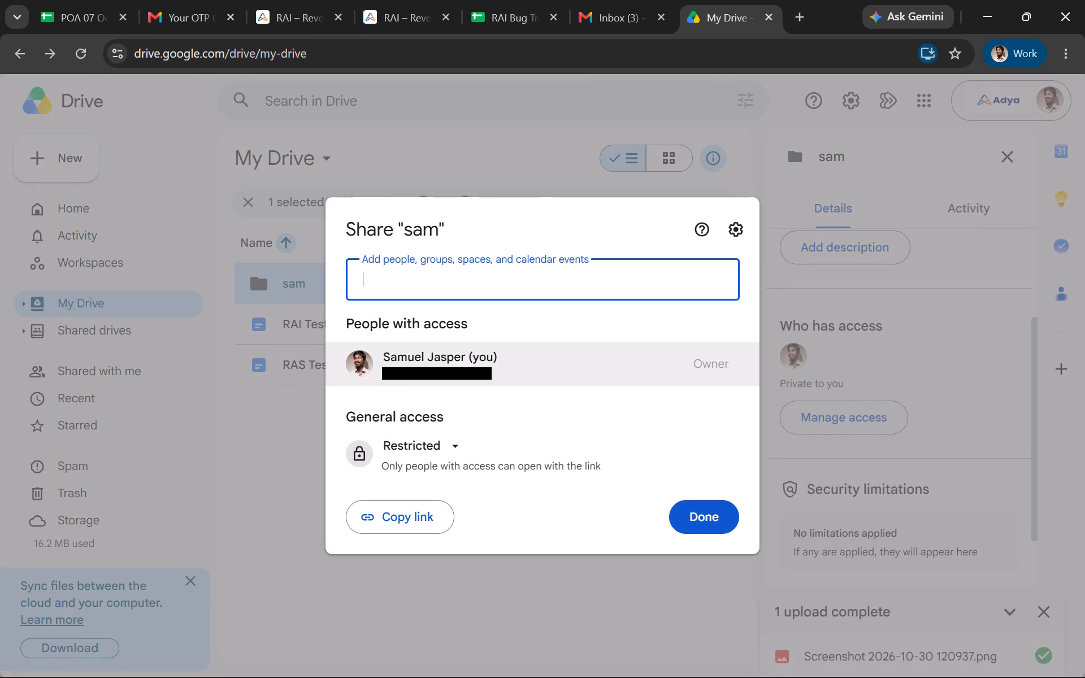
{"action": "left_click", "coordinate": [441, 449]}
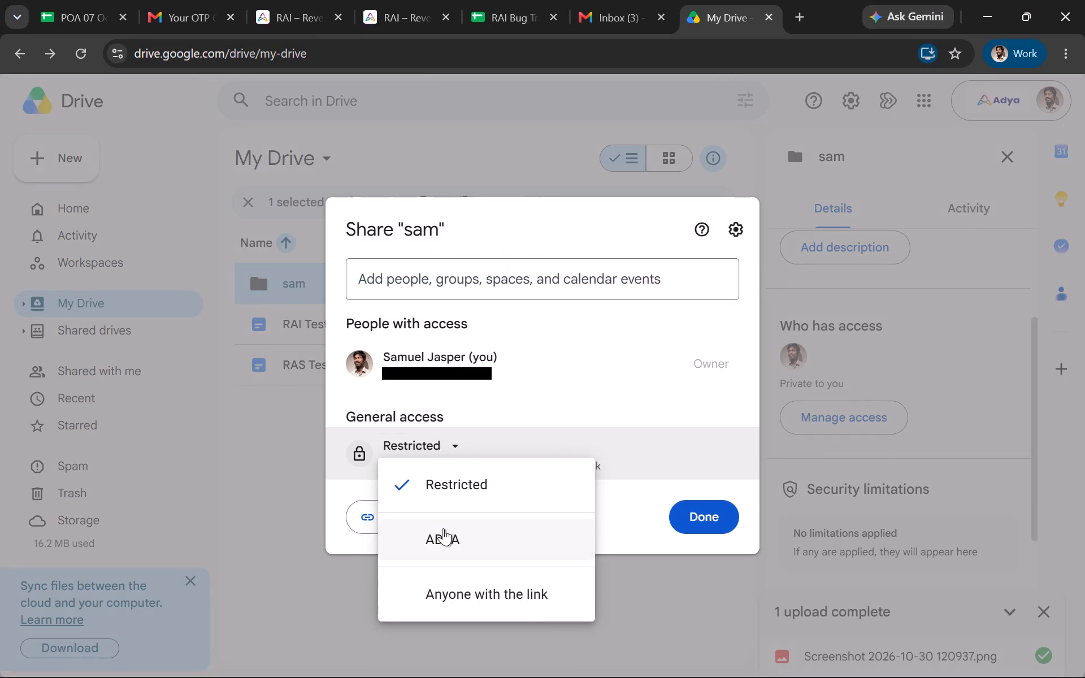
{"action": "left_click", "coordinate": [449, 533]}
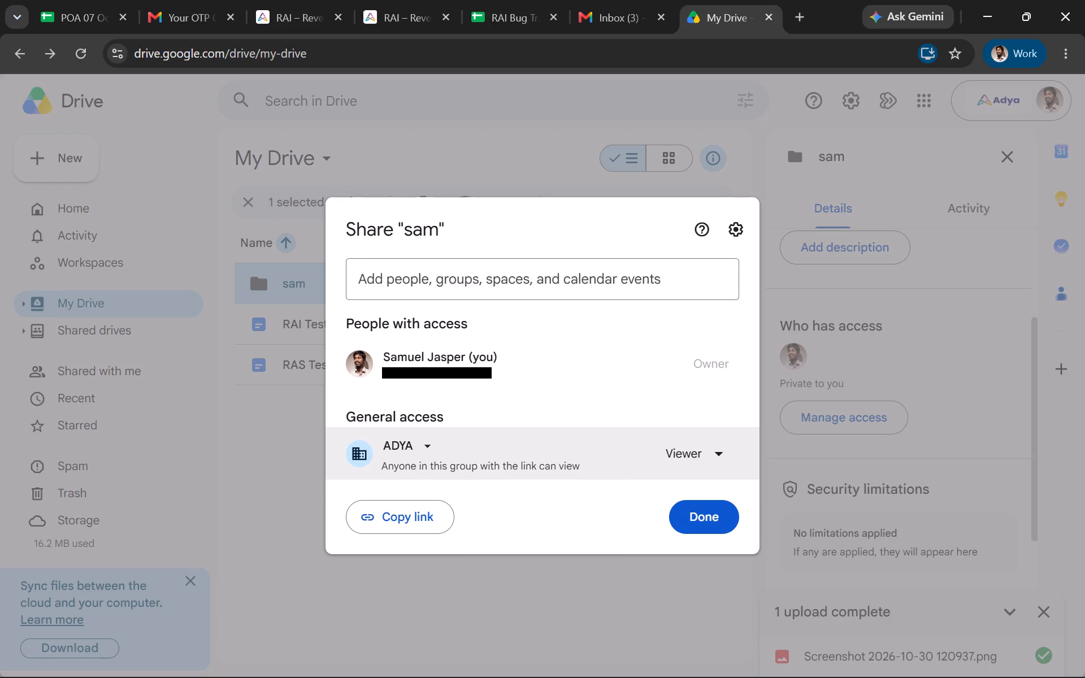
{"action": "left_click", "coordinate": [698, 508]}
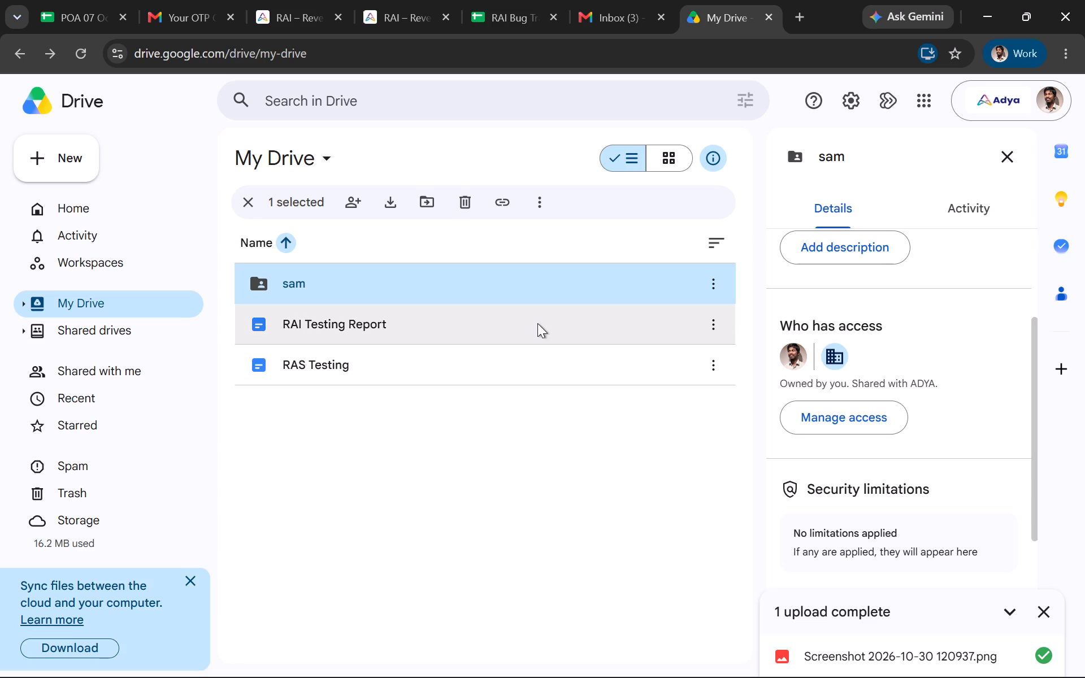
Reopen the sam folder and examine the uploaded screenshot's sharing details and available actions.
{"action": "left_click", "coordinate": [459, 281]}
{"action": "double_click", "coordinate": [400, 284]}
{"action": "left_click", "coordinate": [411, 358]}
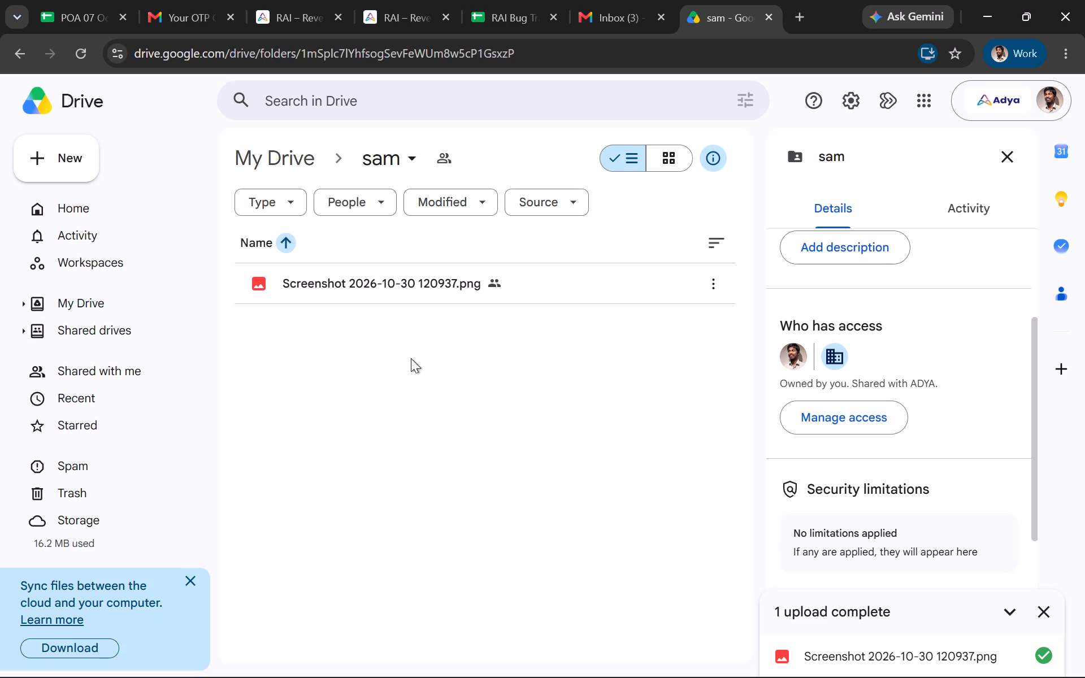
{"action": "left_click", "coordinate": [545, 298]}
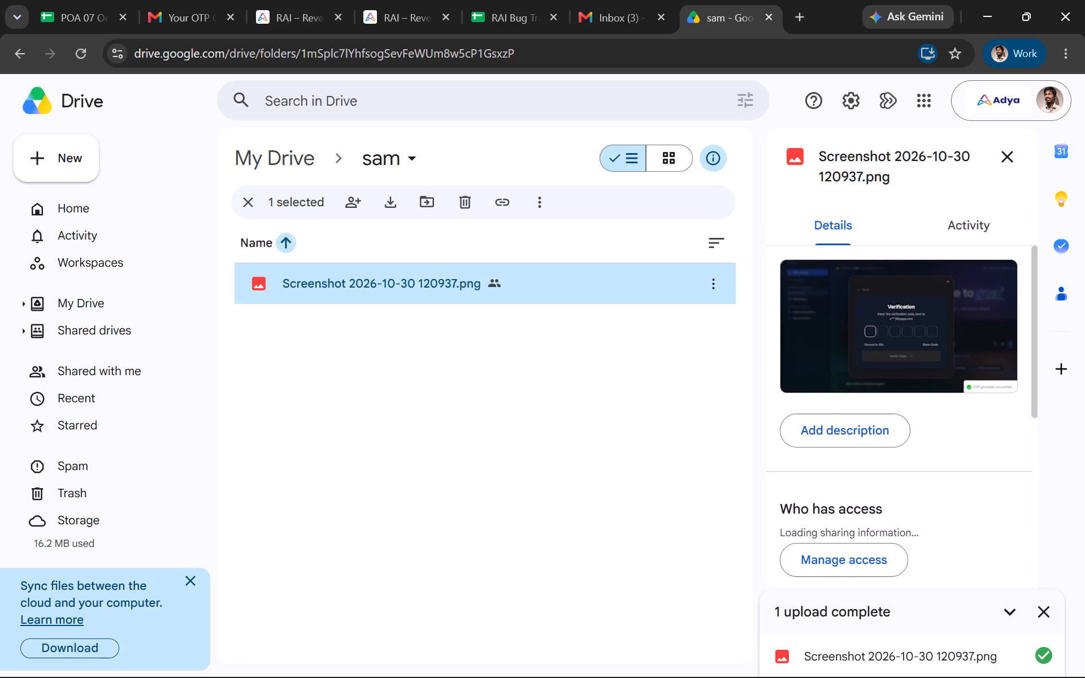
{"action": "scroll", "coordinate": [825, 550], "scroll_direction": "down", "scroll_amount": 1}
{"action": "left_click", "coordinate": [445, 427]}
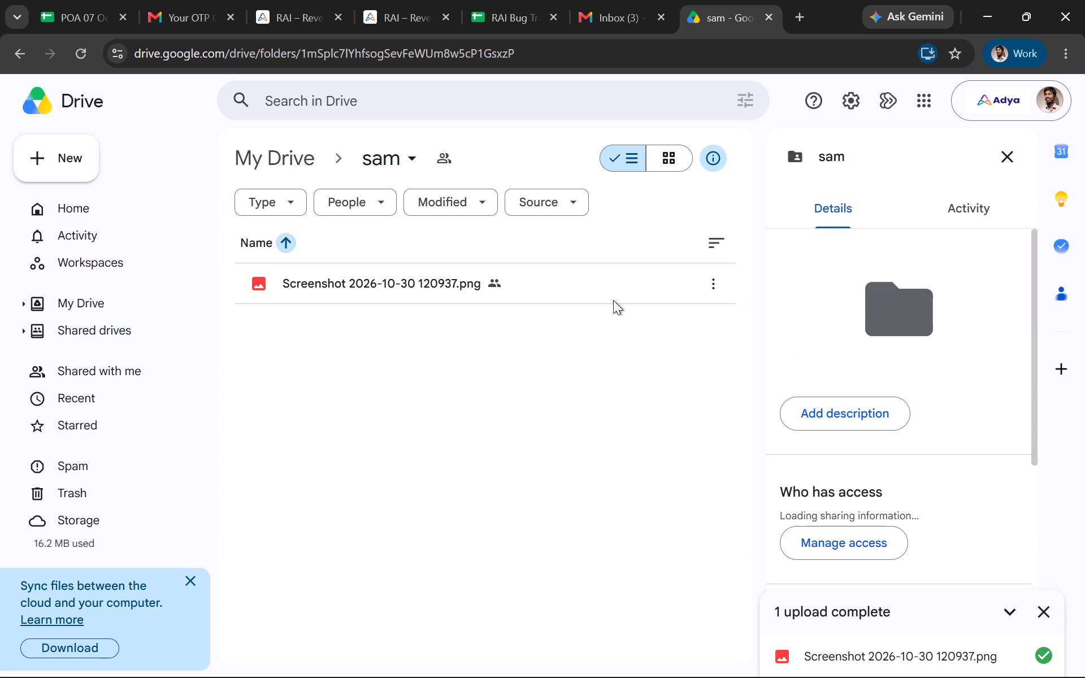
{"action": "left_click", "coordinate": [717, 284]}
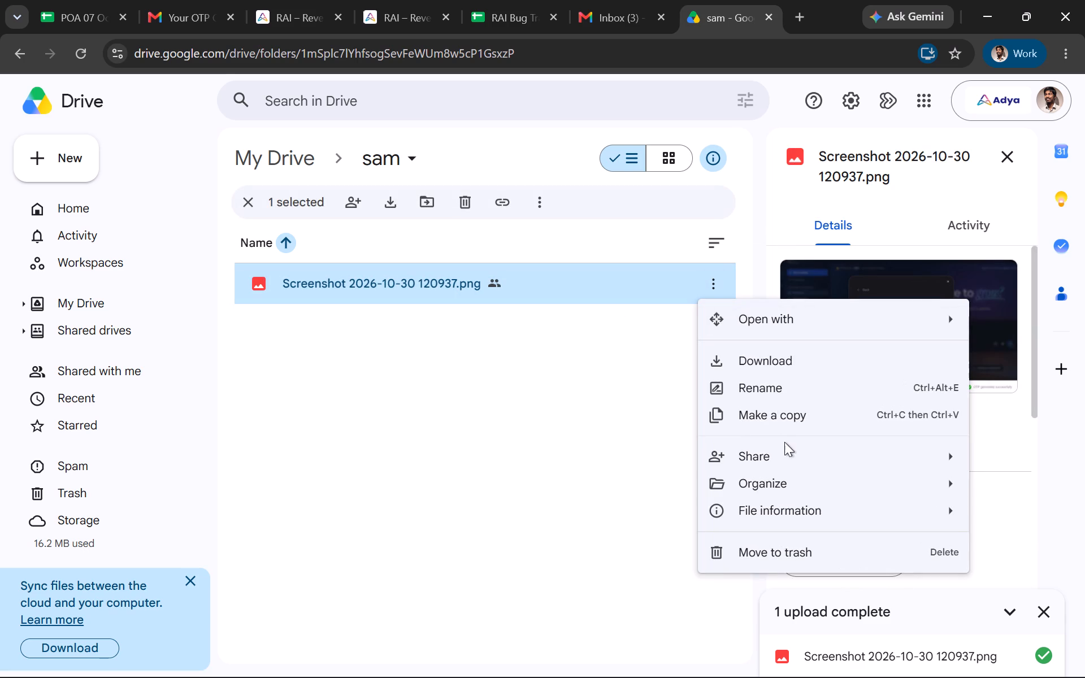
{"action": "left_click", "coordinate": [566, 452]}
{"action": "left_click", "coordinate": [708, 279]}
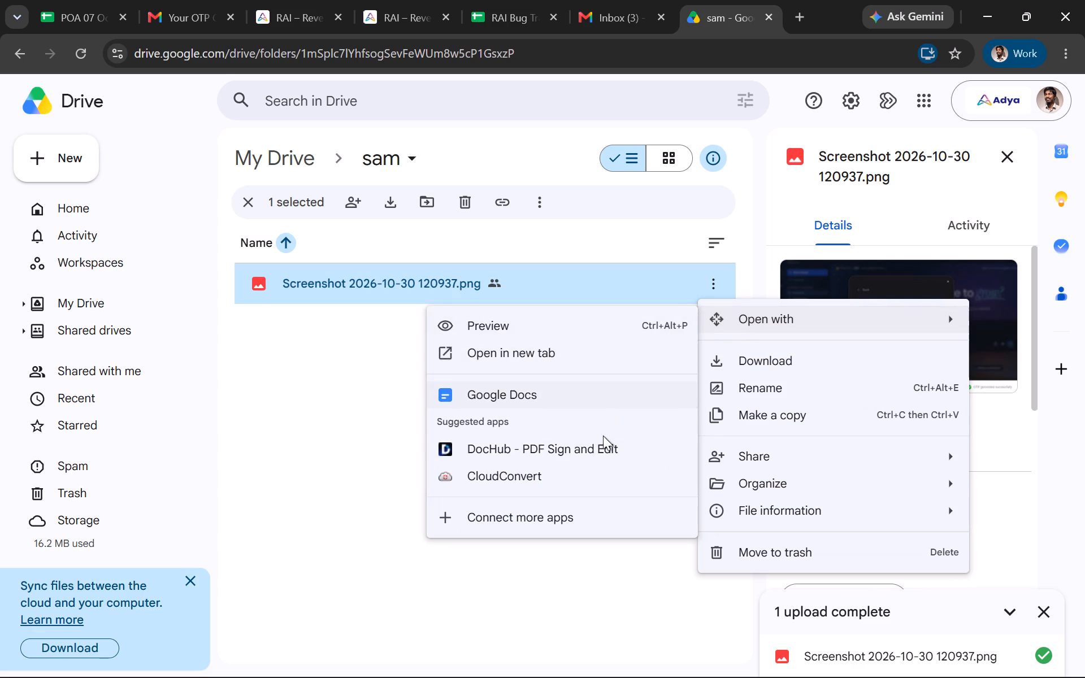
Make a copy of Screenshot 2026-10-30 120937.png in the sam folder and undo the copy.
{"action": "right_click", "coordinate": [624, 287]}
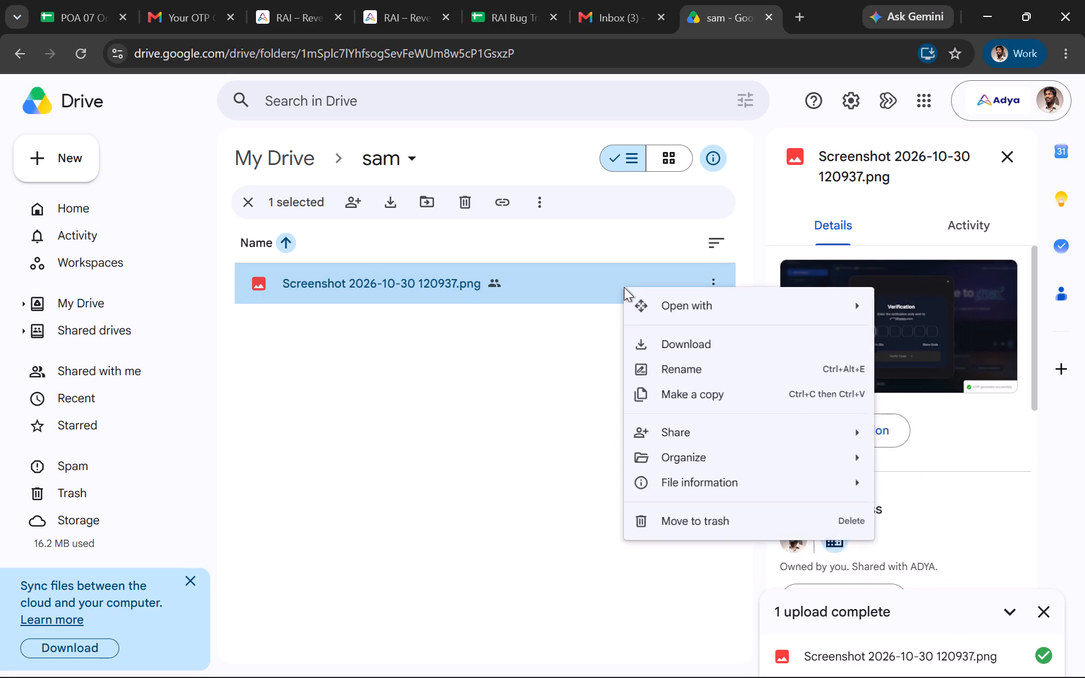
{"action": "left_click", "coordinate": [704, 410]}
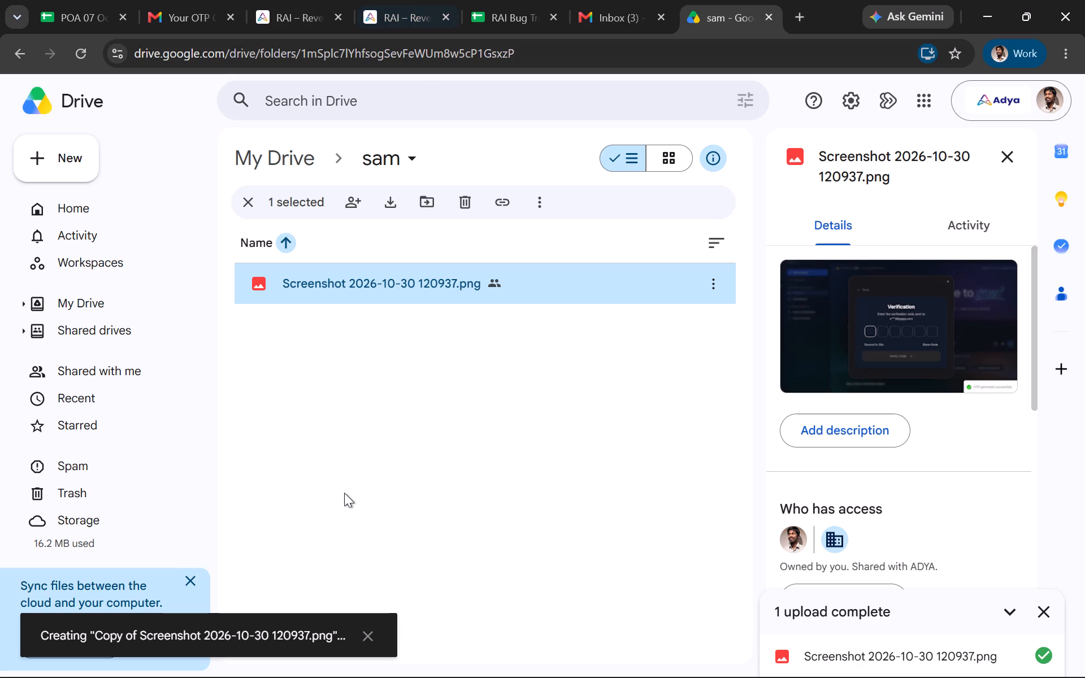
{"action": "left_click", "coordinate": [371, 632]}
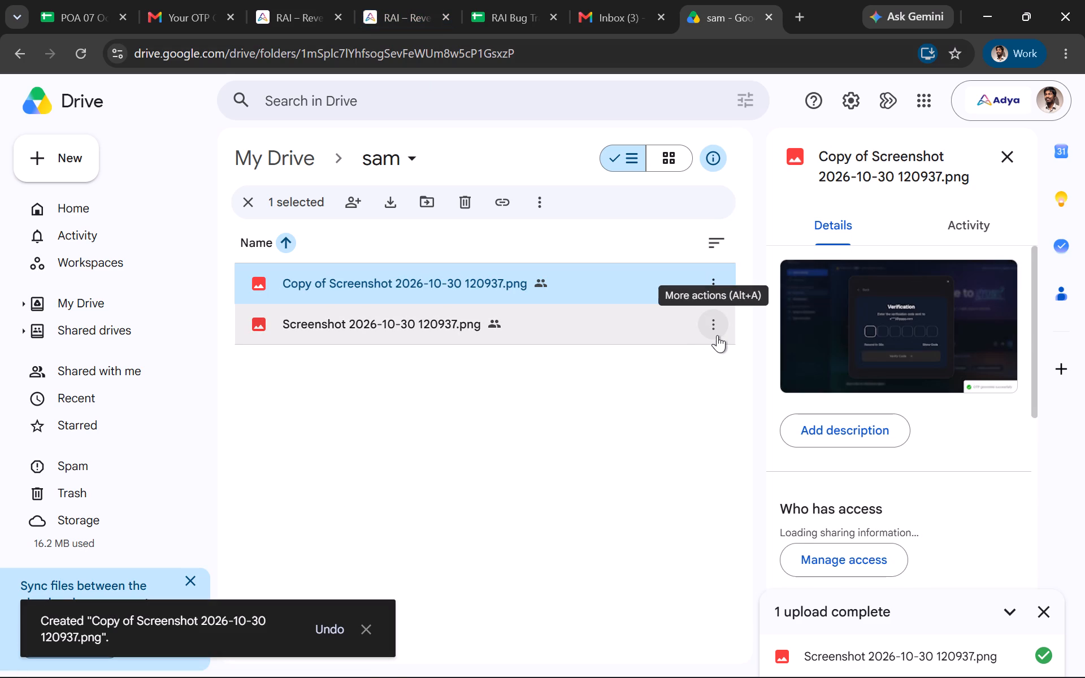
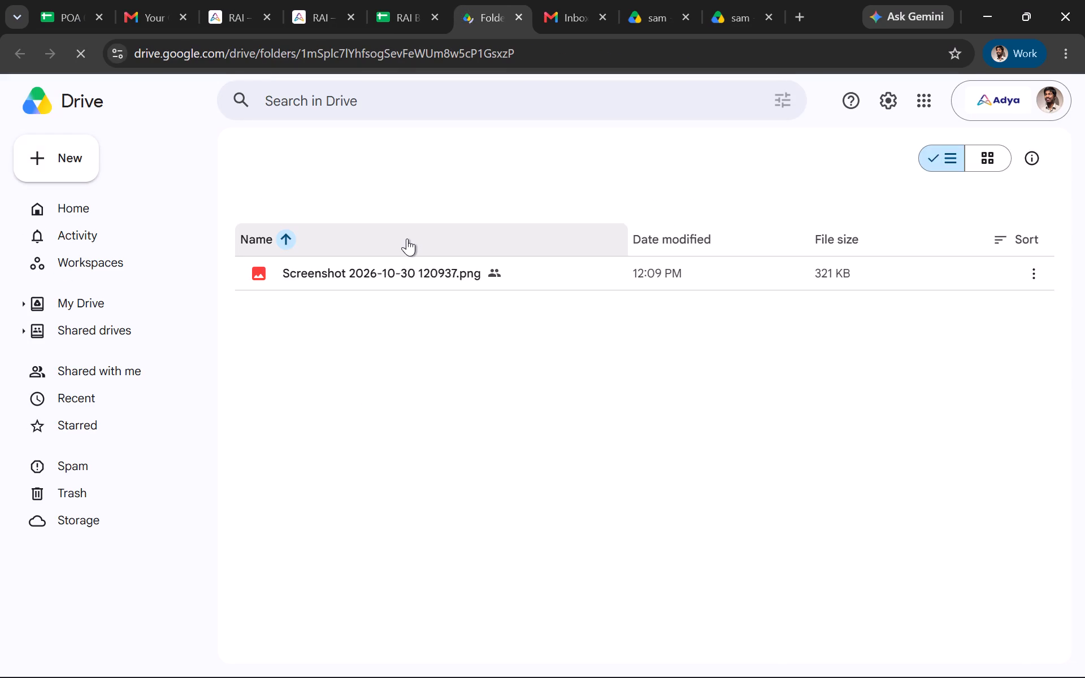
Open Screenshot 2026-10-30 120937.png from the sam folder in the file preview.
{"action": "double_click", "coordinate": [402, 279]}
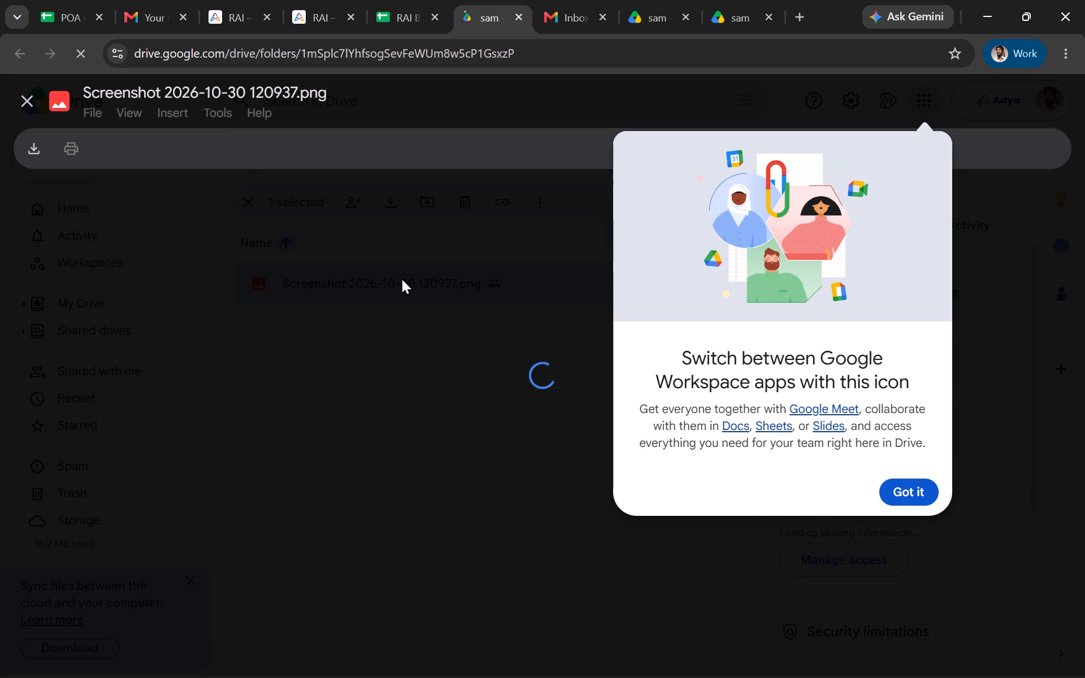
{"action": "scroll", "coordinate": [402, 279], "scroll_direction": "right", "scroll_amount": 6}
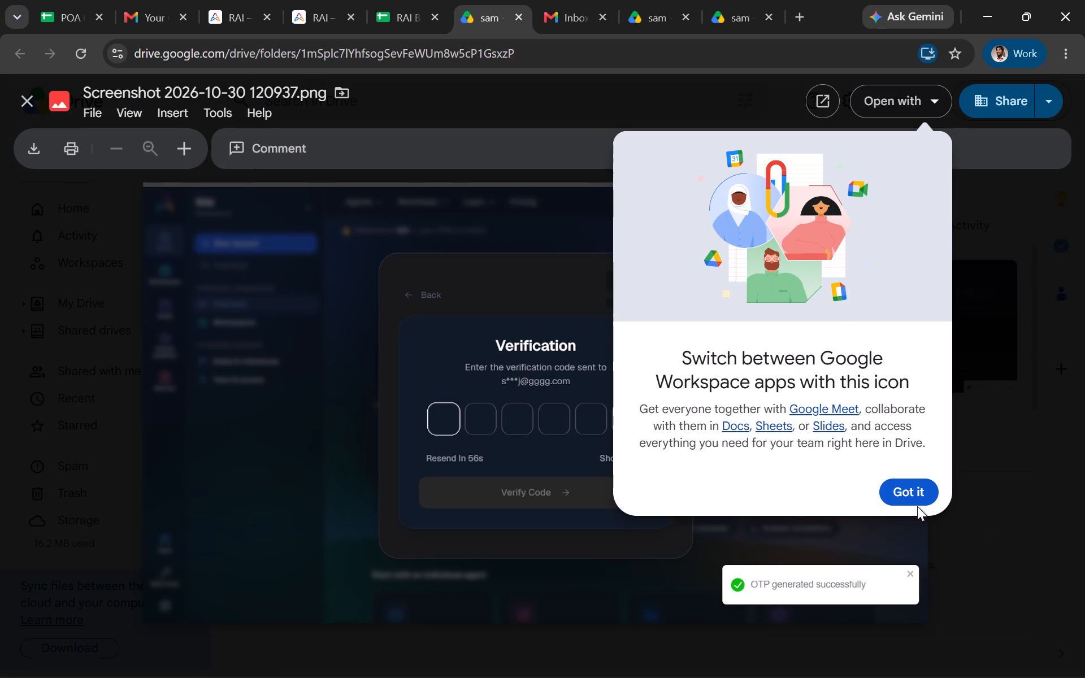
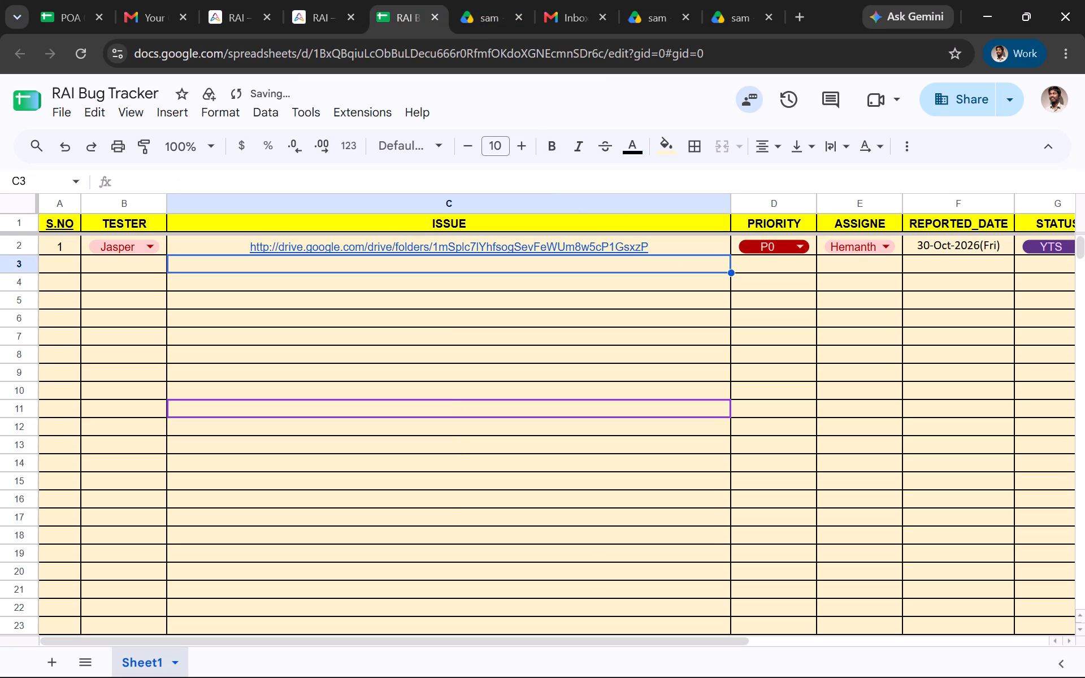
Start a new line below the Drive folder link within the ISSUE cell of bug 1.
{"action": "left_click", "coordinate": [528, 174]}
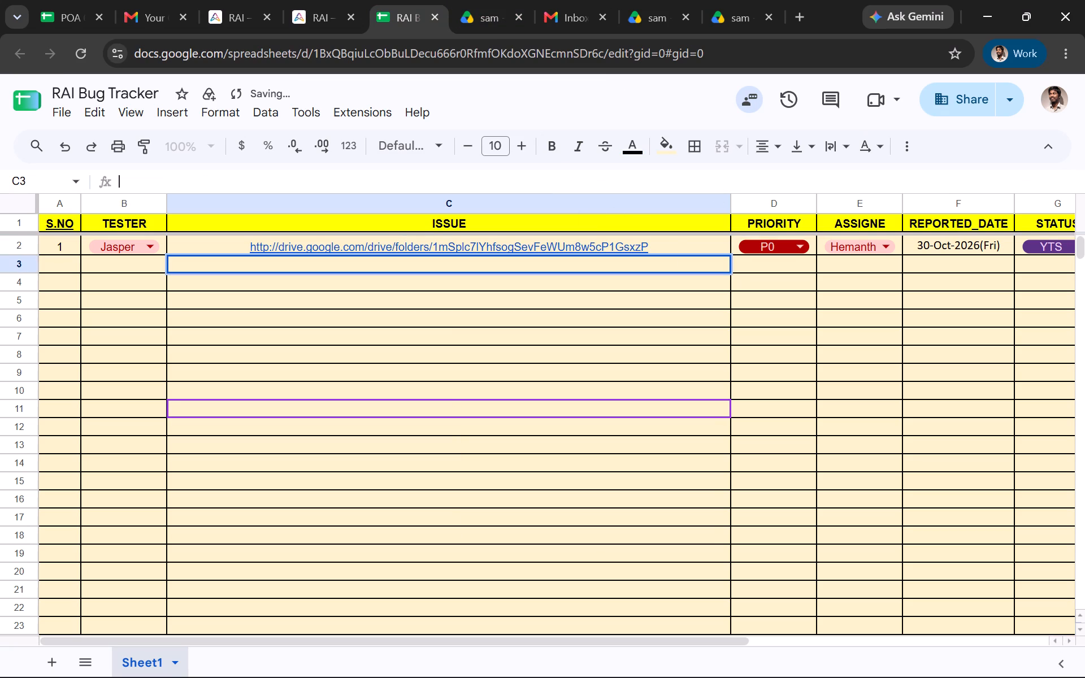
{"action": "left_click", "coordinate": [670, 245]}
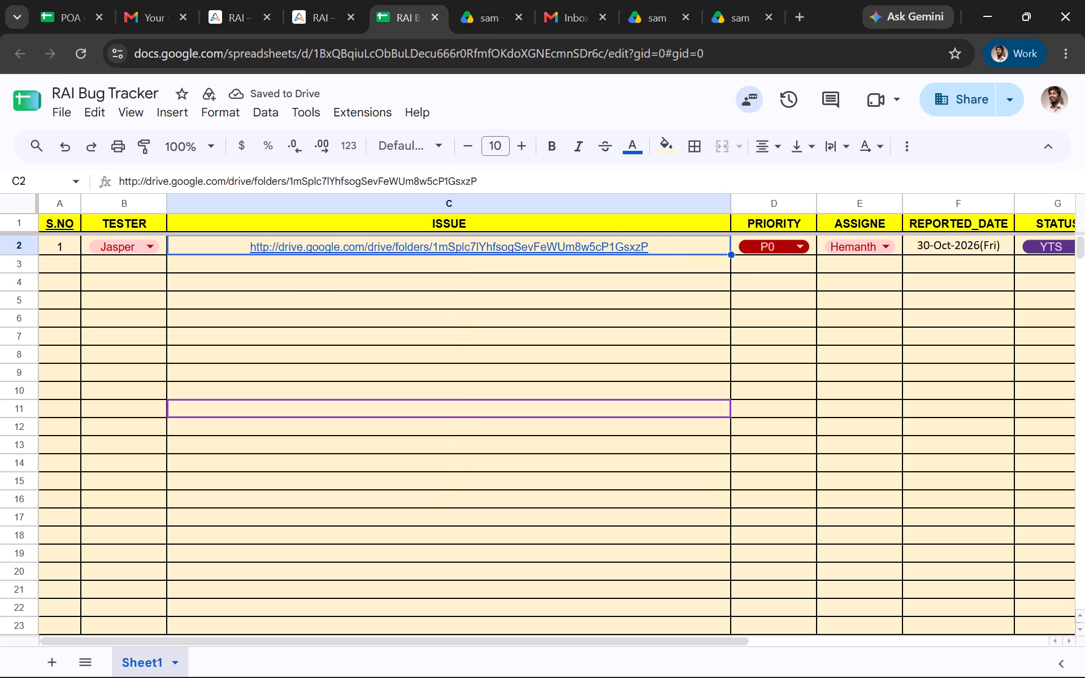
{"action": "left_click", "coordinate": [518, 180]}
{"action": "key", "text": "alt+Return"}
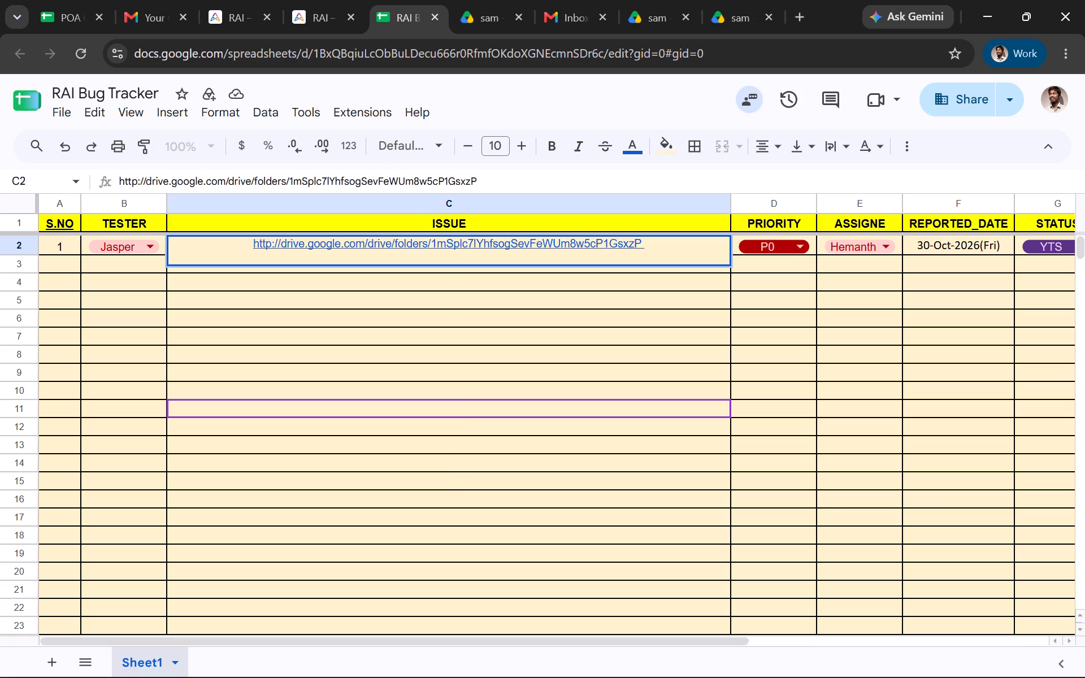
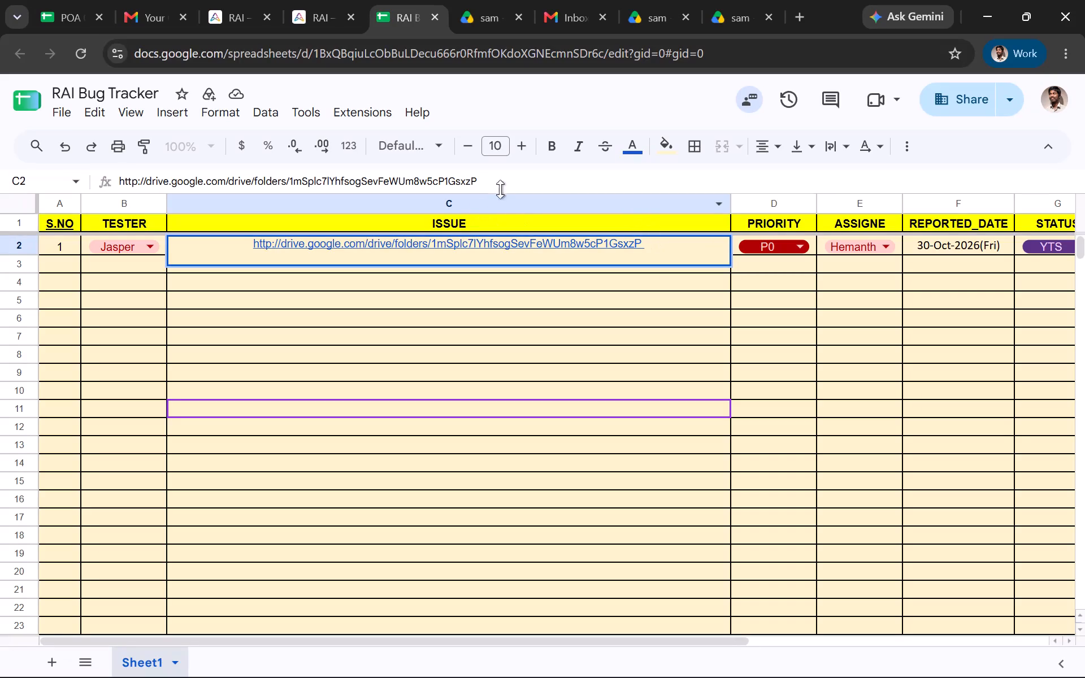
Describe the issue beneath the folder link in C2: "when entering anything after @ . it is getting validated. Kindly check".
{"action": "left_click", "coordinate": [439, 258]}
{"action": "type", "text": "when"}
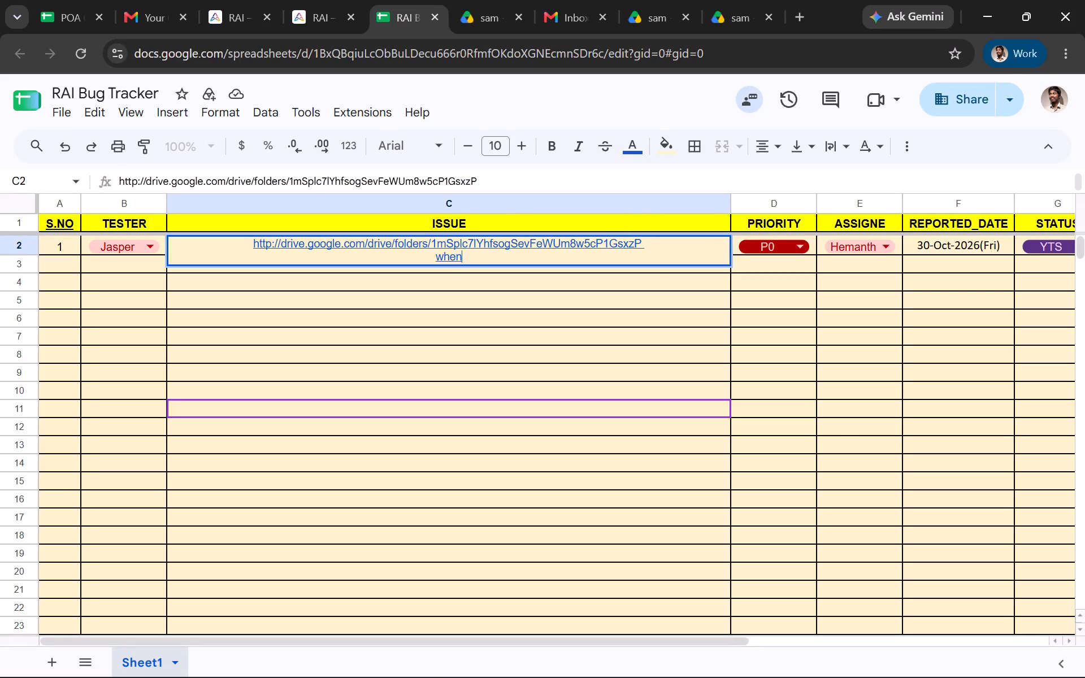
{"action": "key", "text": "space"}
{"action": "key", "text": "e"}
{"action": "key", "text": "BackSpace"}
{"action": "key", "text": "BackSpace"}
{"action": "key", "text": "BackSpace"}
{"action": "key", "text": "BackSpace"}
{"action": "key", "text": "BackSpace"}
{"action": "key", "text": "BackSpace"}
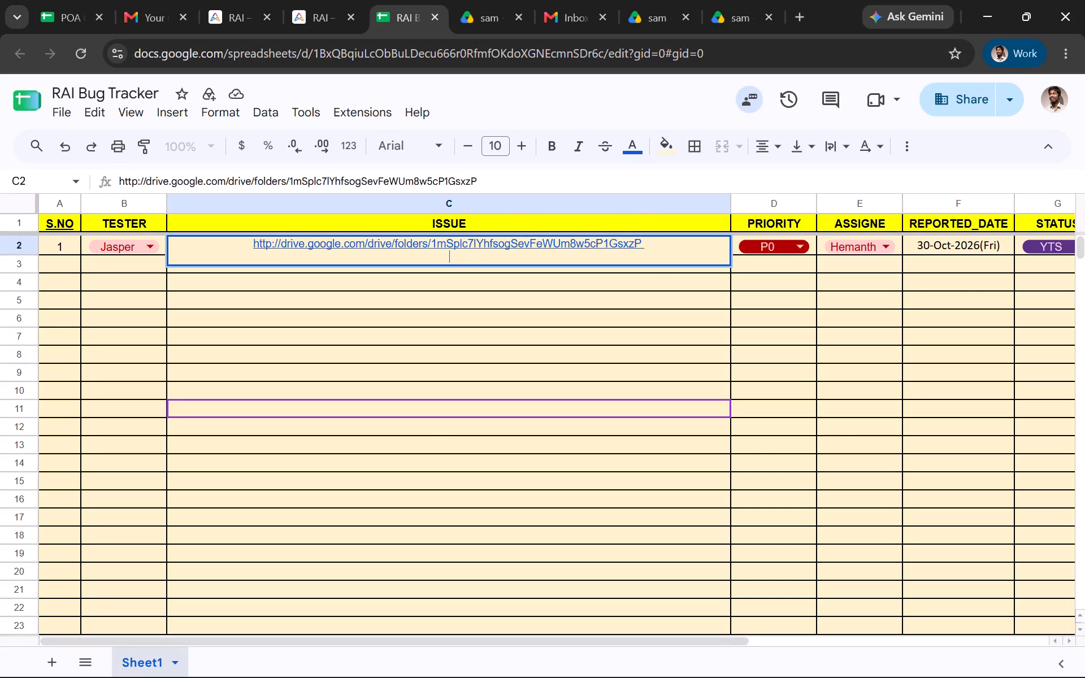
{"action": "key", "text": "i"}
{"action": "key", "text": "space"}
{"action": "type", "text": "c"}
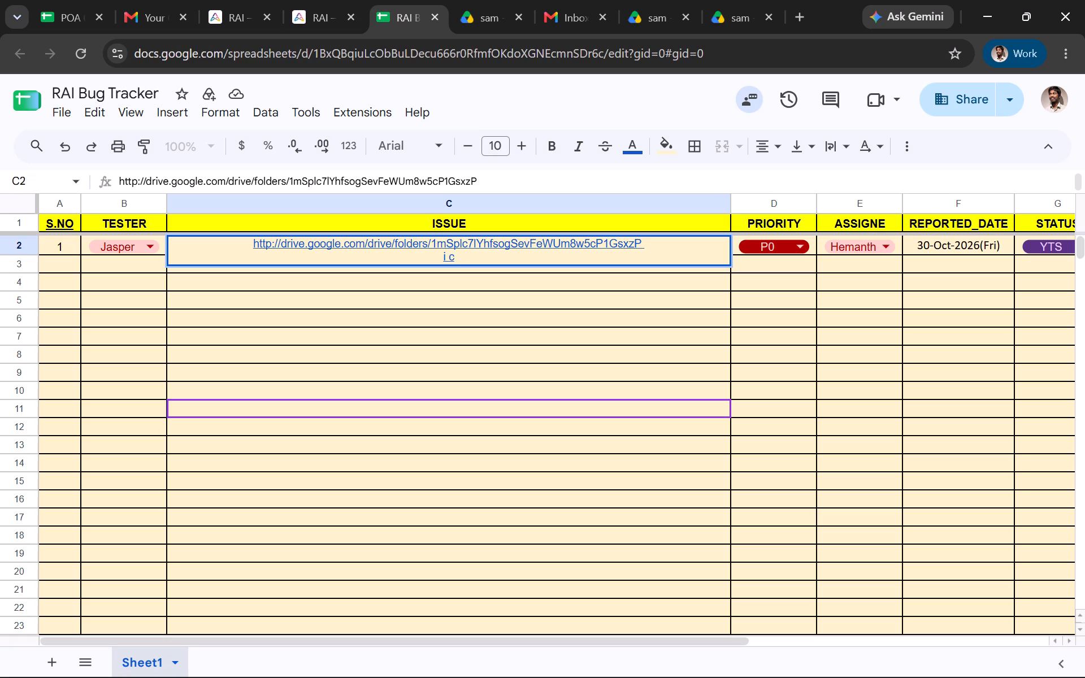
{"action": "key", "text": "BackSpace"}
{"action": "key", "text": "BackSpace"}
{"action": "key", "text": "BackSpace"}
{"action": "type", "text": "when en"}
{"action": "type", "text": "tering a"}
{"action": "key", "text": "y"}
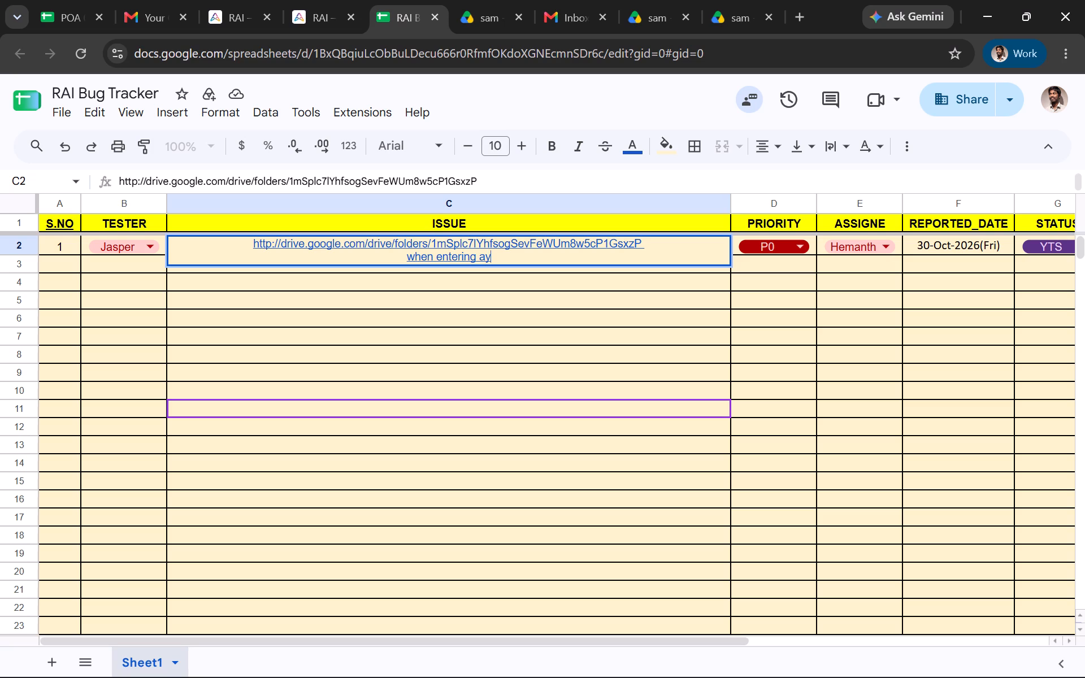
{"action": "key", "text": "BackSpace"}
{"action": "key", "text": "n"}
{"action": "type", "text": "ything"}
{"action": "key", "text": "space"}
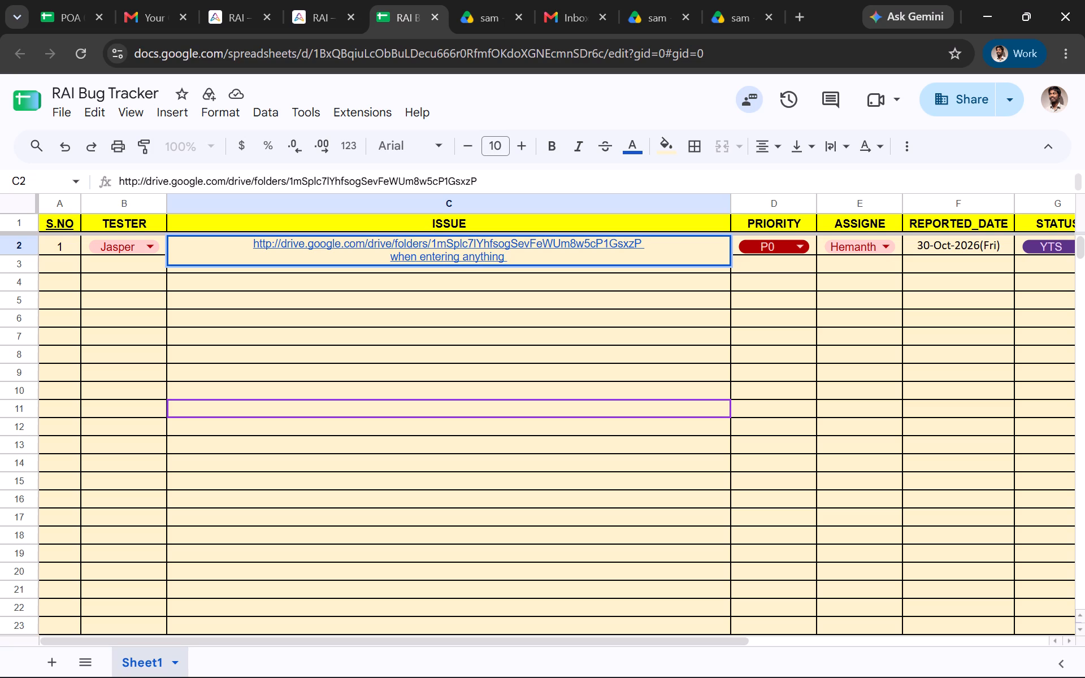
{"action": "type", "text": "after @"}
{"action": "key", "text": "space"}
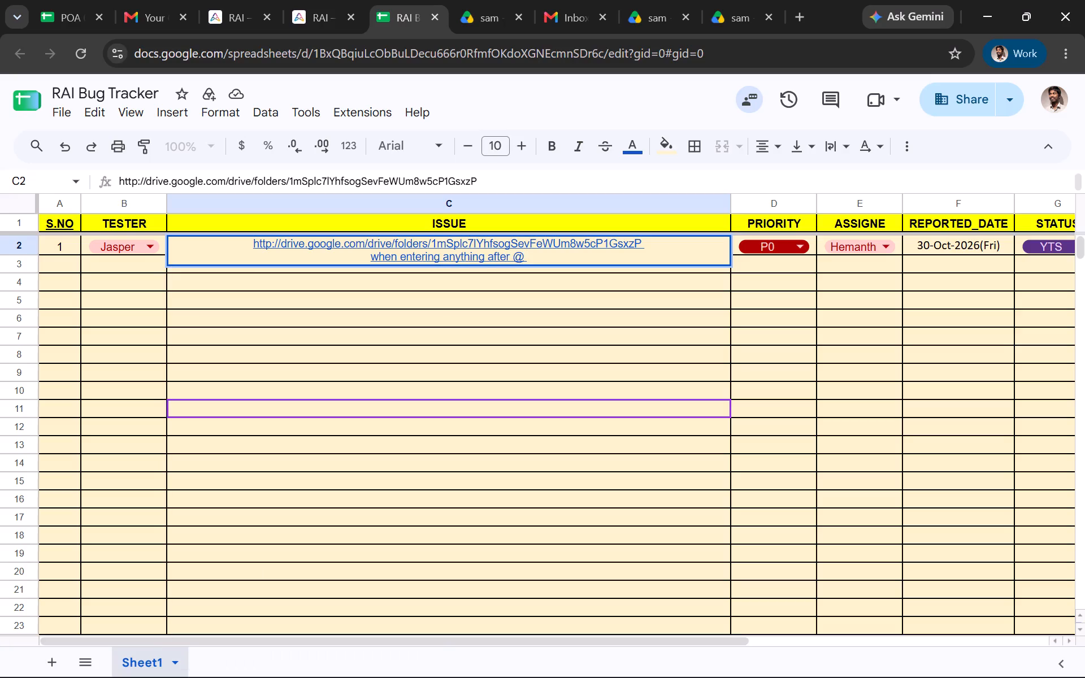
{"action": "type", "text": ". it is"}
{"action": "key", "text": "space"}
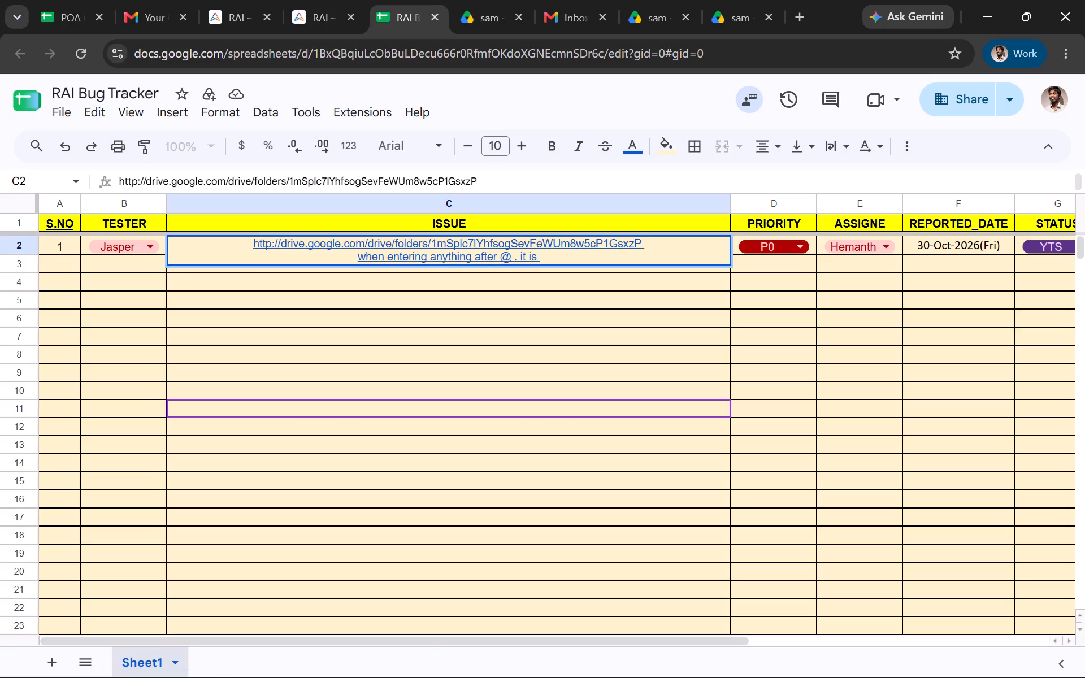
{"action": "type", "text": "getting validated. Kindly check"}
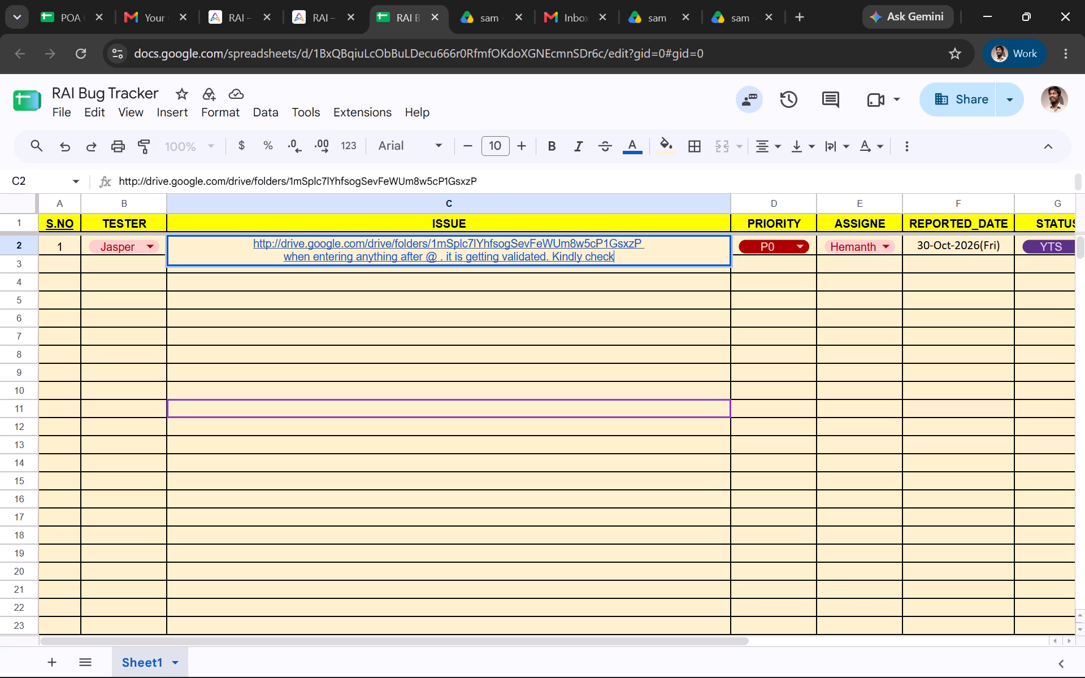
{"action": "left_click", "coordinate": [401, 298]}
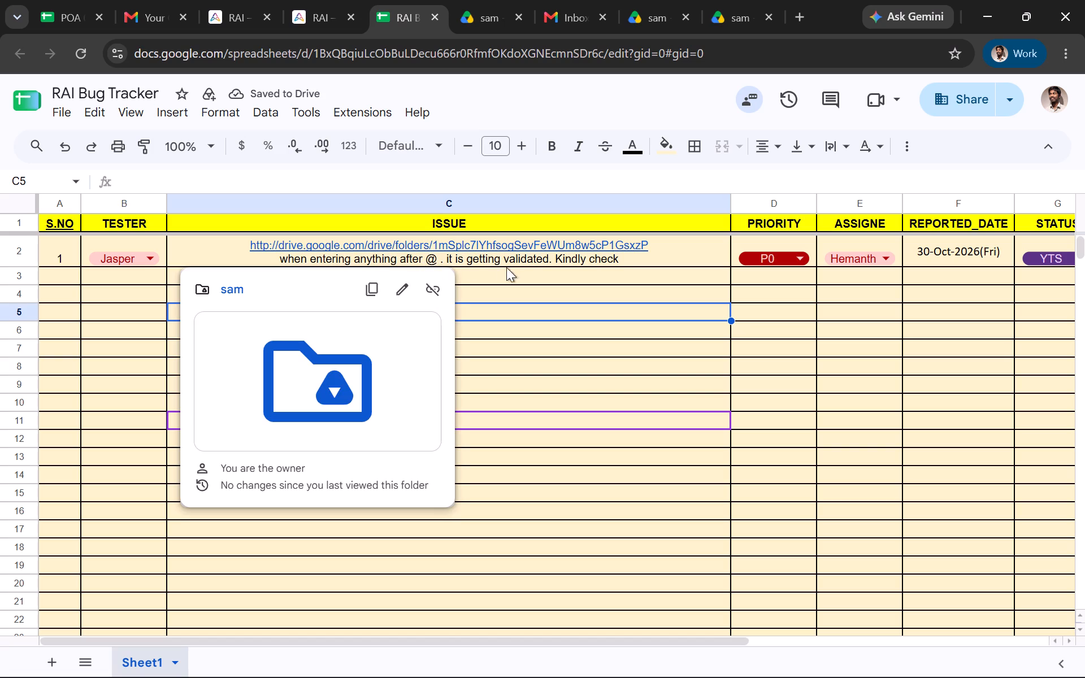
Insert "and also the system is not checking" before "Kindly check" in C2, followed by a line break.
{"action": "left_click", "coordinate": [610, 265]}
{"action": "double_click", "coordinate": [631, 255]}
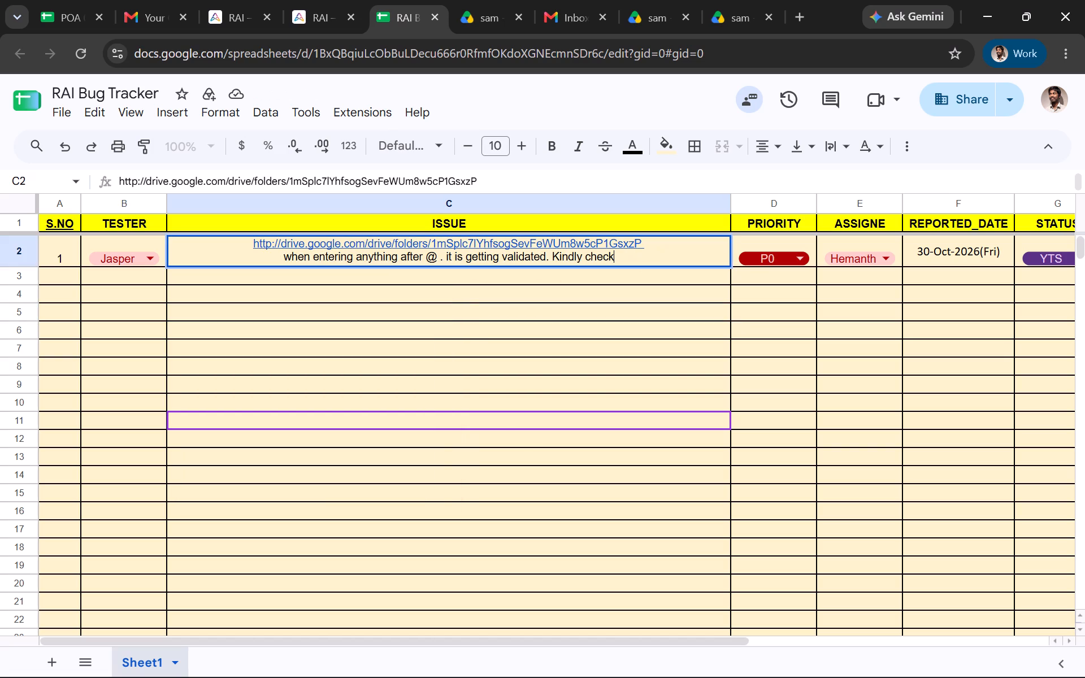
{"action": "left_click", "coordinate": [629, 256]}
{"action": "left_click", "coordinate": [554, 256]}
{"action": "type", "text": "and also the system is not checking"}
{"action": "key", "text": "space"}
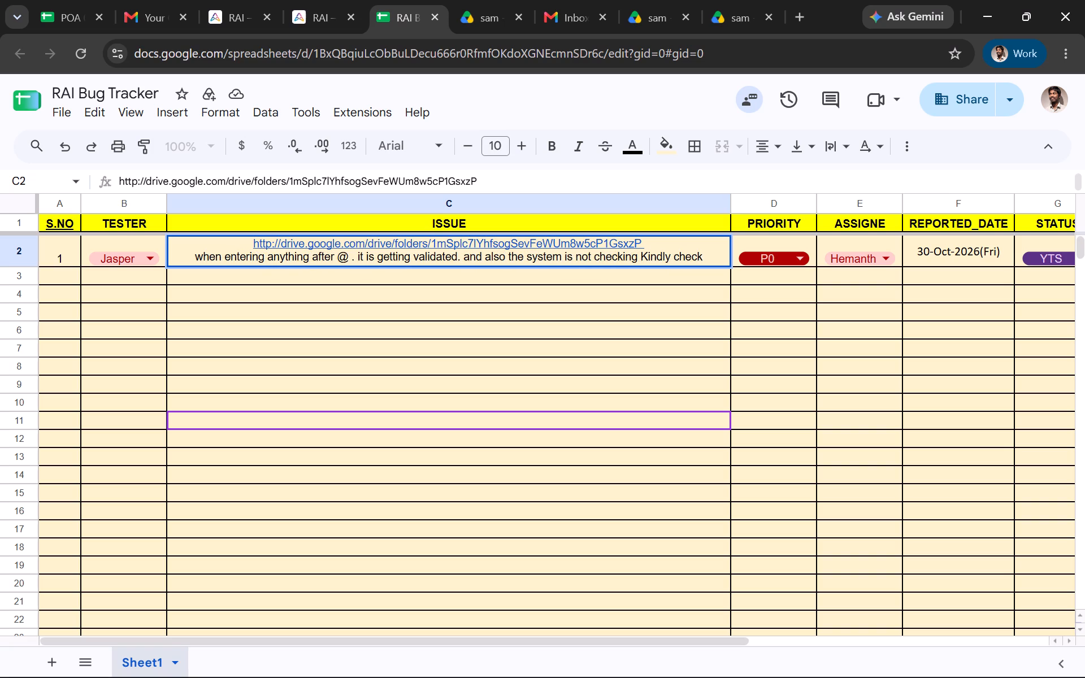
{"action": "key", "text": "alt+Return"}
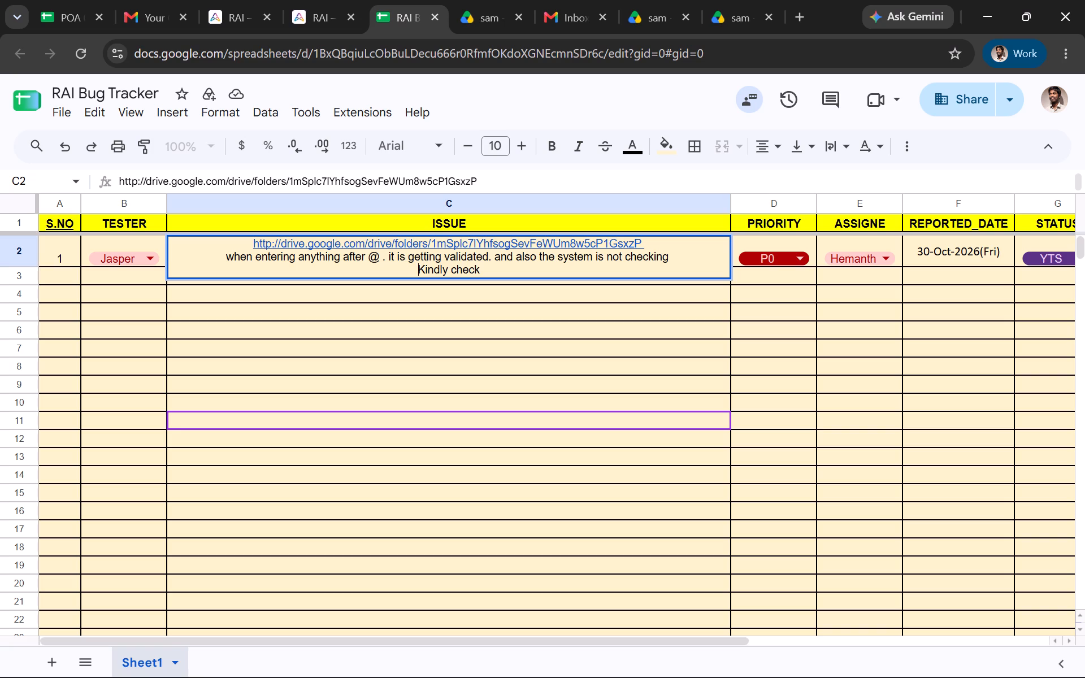
Insert "whether the entered gmail is valid or not." before "Kindly check" in C2 and commit the cell.
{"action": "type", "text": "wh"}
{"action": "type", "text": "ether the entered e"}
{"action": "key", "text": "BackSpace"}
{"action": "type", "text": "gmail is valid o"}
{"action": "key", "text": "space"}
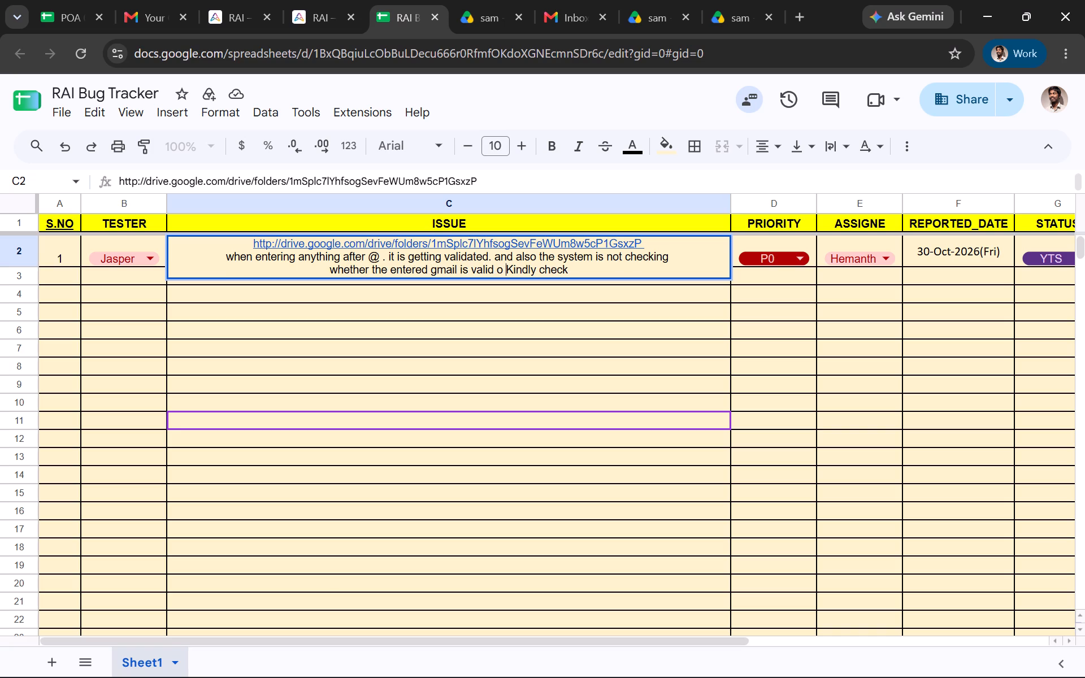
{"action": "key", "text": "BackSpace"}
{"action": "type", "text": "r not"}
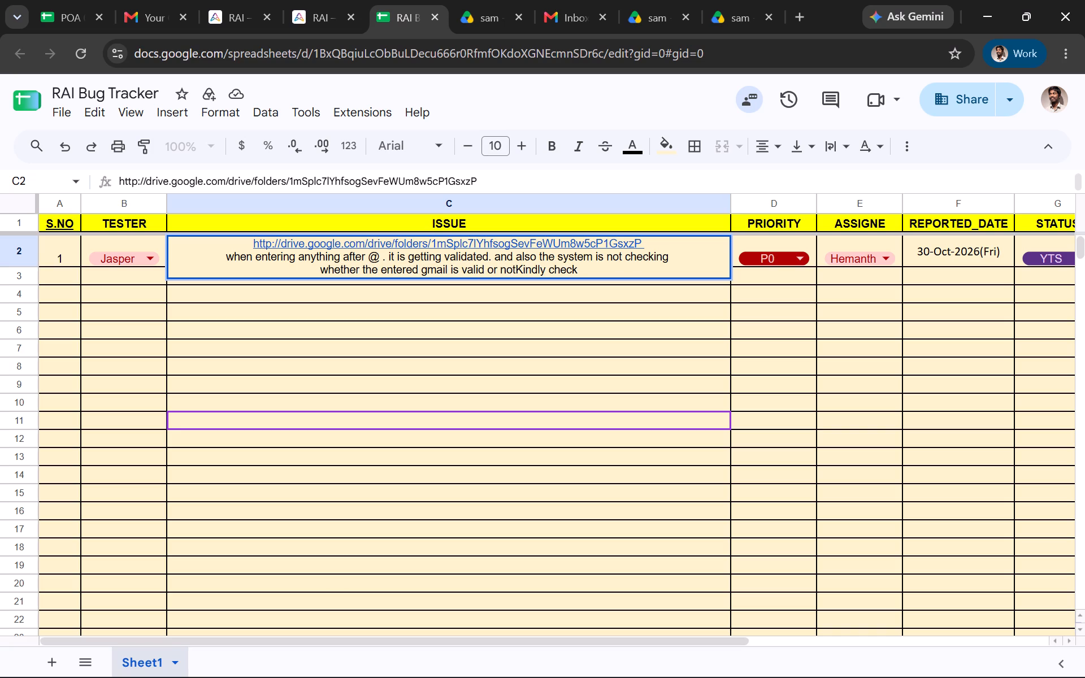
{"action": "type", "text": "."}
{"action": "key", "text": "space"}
{"action": "left_click", "coordinate": [802, 287]}
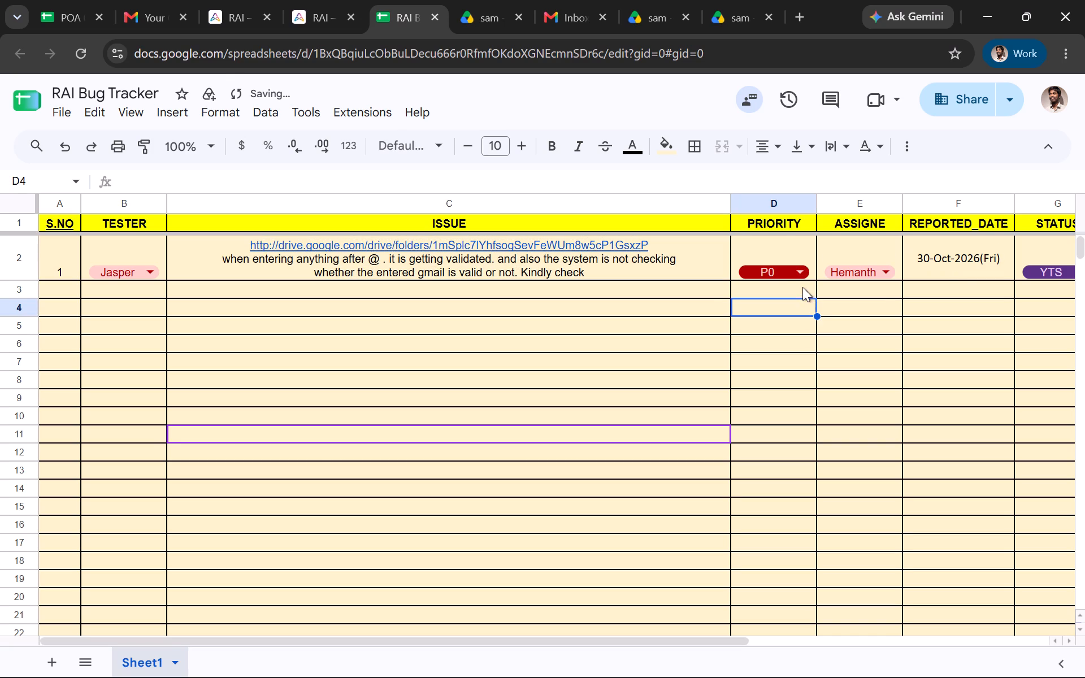
Set the priority of the row 2 issue to P2.
{"action": "left_click", "coordinate": [795, 275]}
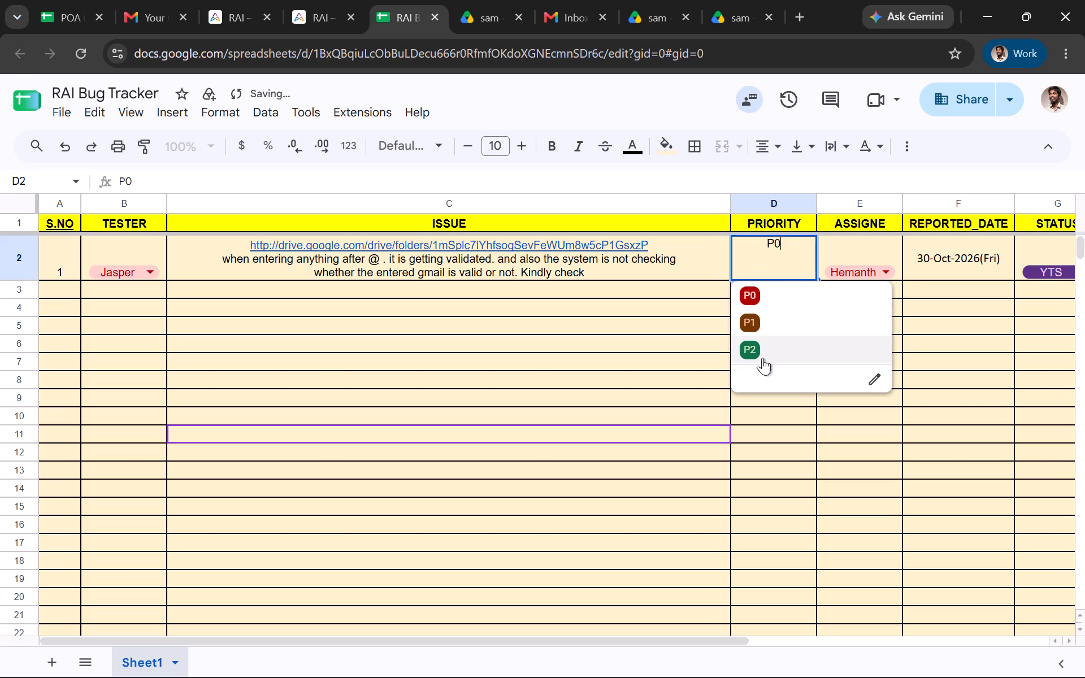
{"action": "left_click", "coordinate": [762, 358]}
{"action": "left_click", "coordinate": [839, 276]}
{"action": "left_click", "coordinate": [748, 370]}
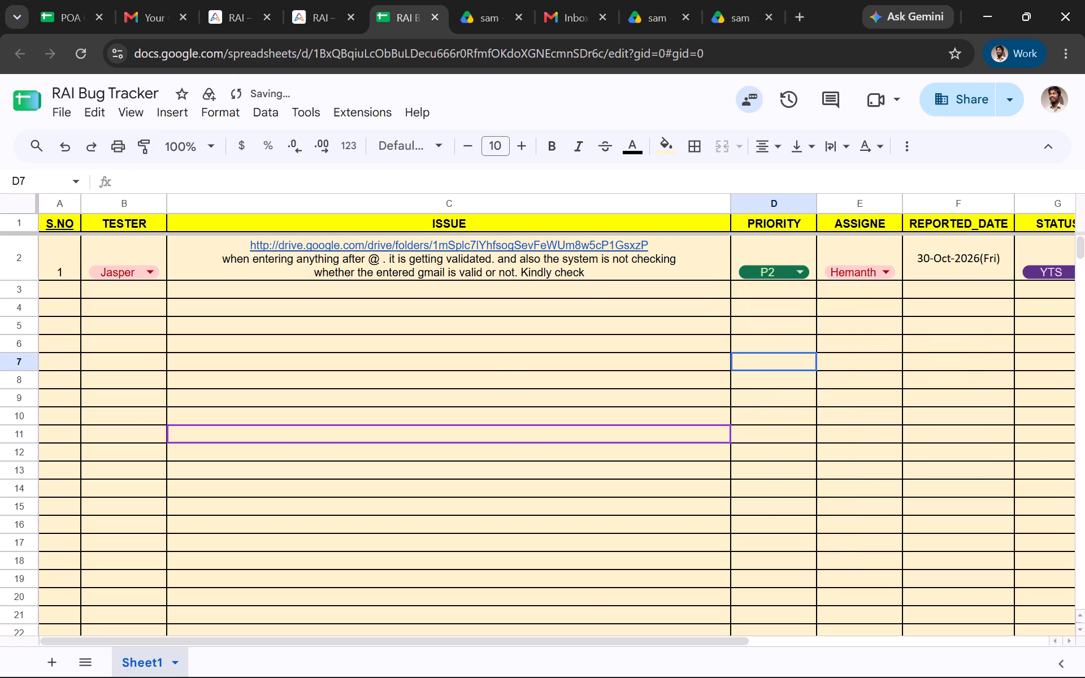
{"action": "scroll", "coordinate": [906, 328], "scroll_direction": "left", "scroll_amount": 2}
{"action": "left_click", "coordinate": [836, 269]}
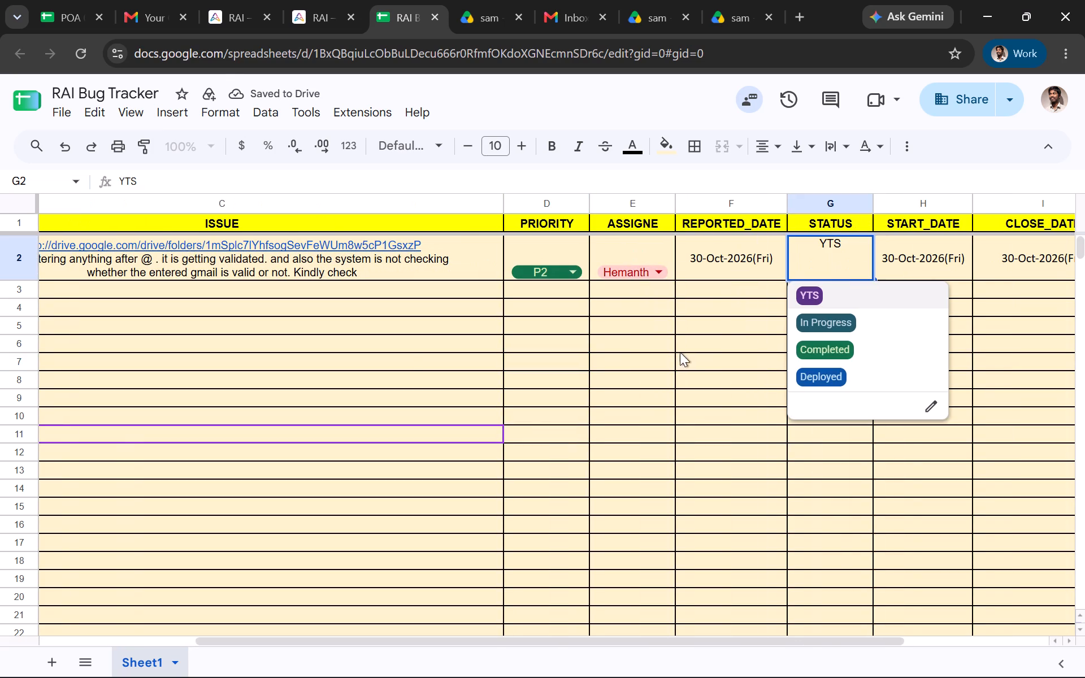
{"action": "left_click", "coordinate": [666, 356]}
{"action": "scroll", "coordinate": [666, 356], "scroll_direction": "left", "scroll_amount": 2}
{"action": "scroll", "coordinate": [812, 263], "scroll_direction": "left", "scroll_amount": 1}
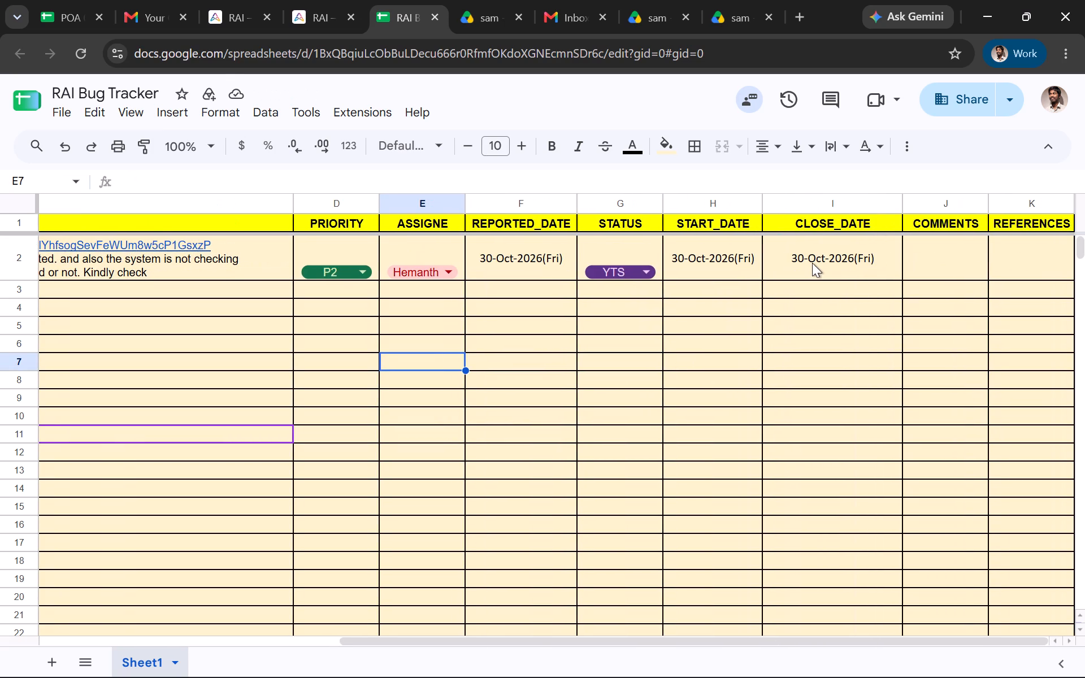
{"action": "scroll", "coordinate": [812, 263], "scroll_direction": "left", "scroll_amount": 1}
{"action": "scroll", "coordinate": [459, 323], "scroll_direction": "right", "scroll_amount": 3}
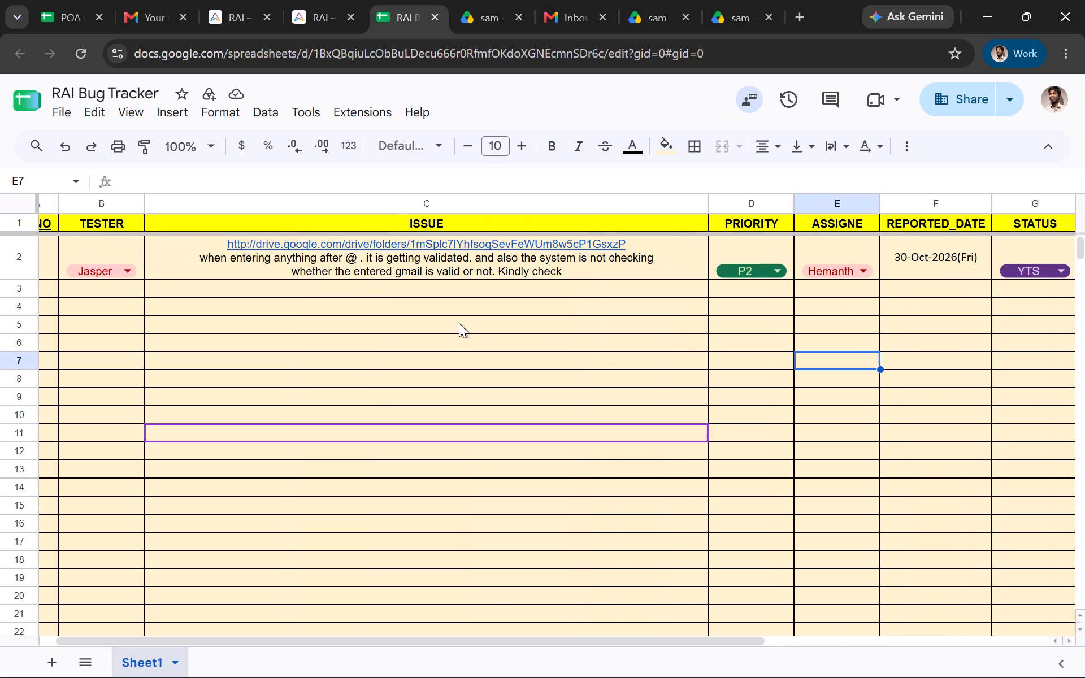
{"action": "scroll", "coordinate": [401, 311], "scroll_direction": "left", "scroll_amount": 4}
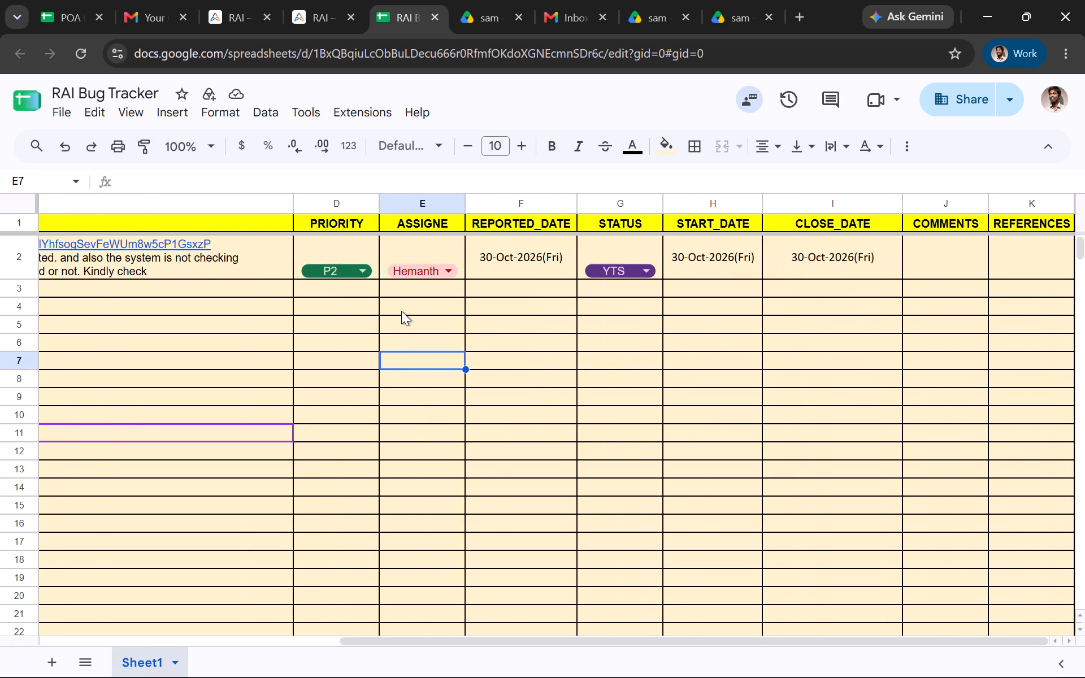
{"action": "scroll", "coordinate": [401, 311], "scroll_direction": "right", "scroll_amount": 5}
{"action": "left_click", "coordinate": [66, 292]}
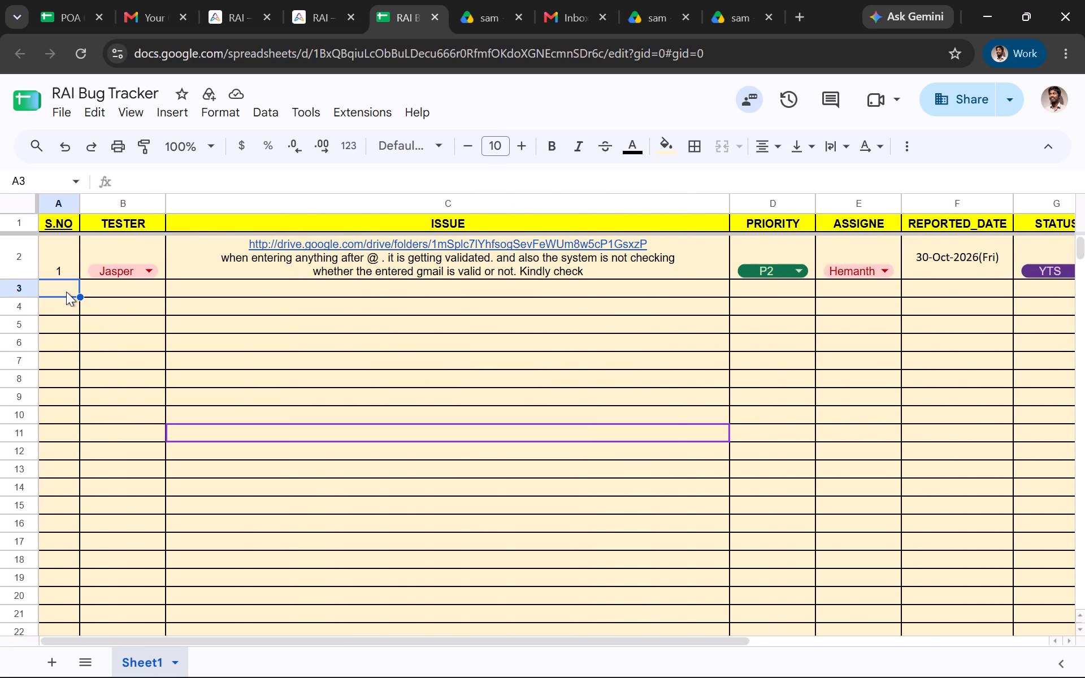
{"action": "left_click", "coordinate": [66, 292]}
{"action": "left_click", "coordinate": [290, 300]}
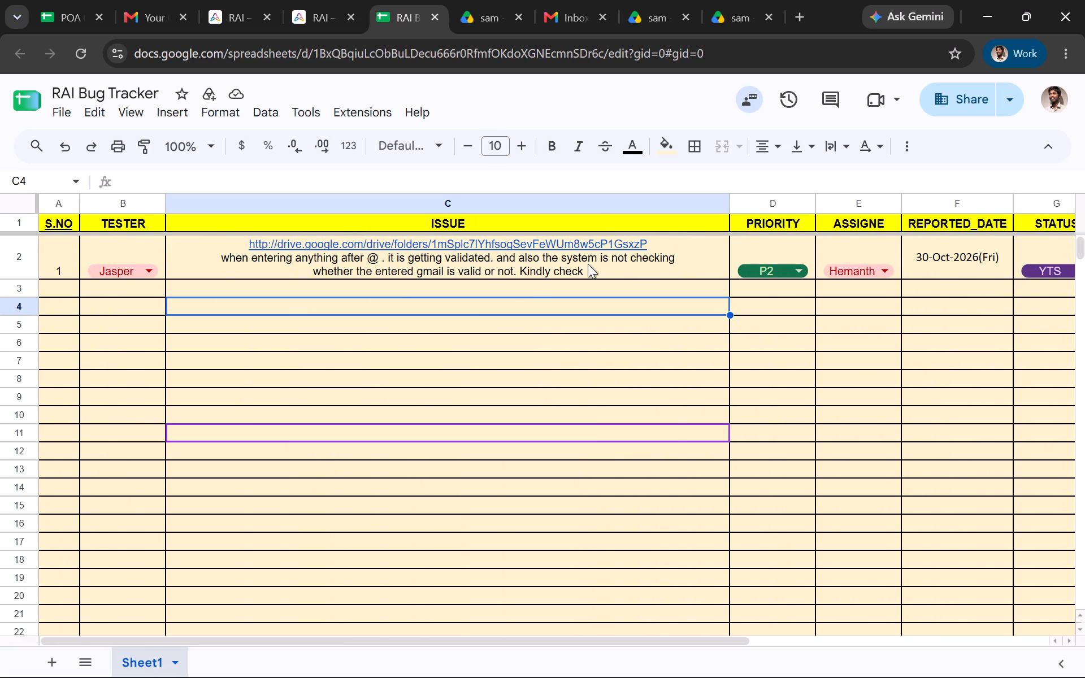
Number the first issue in C2 by adding "1) " in front of the Drive folder link.
{"action": "left_click", "coordinate": [620, 259]}
{"action": "double_click", "coordinate": [597, 268]}
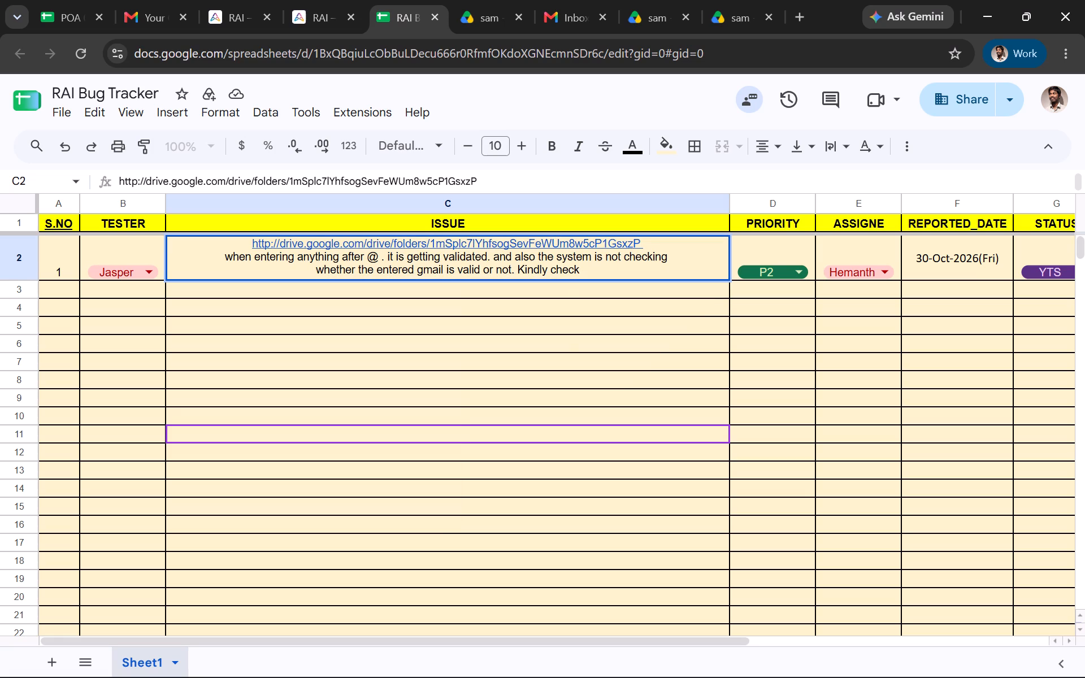
{"action": "left_click", "coordinate": [220, 245]}
{"action": "key", "text": "Up"}
{"action": "key", "text": "Up"}
{"action": "key", "text": "Left"}
{"action": "key", "text": "Left"}
{"action": "key", "text": "Left"}
{"action": "key", "text": "Left"}
{"action": "key", "text": "Left"}
{"action": "key", "text": "Left"}
{"action": "key", "text": "Left"}
{"action": "key", "text": "Left"}
{"action": "key", "text": "Left"}
{"action": "key", "text": "Left"}
{"action": "key", "text": "Left"}
{"action": "key", "text": "Left"}
{"action": "key", "text": "Left"}
{"action": "key", "text": "Left"}
{"action": "key", "text": "Left"}
{"action": "key", "text": "Left"}
{"action": "key", "text": "Left"}
{"action": "key", "text": "Left"}
{"action": "key", "text": "Left"}
{"action": "key", "text": "Left"}
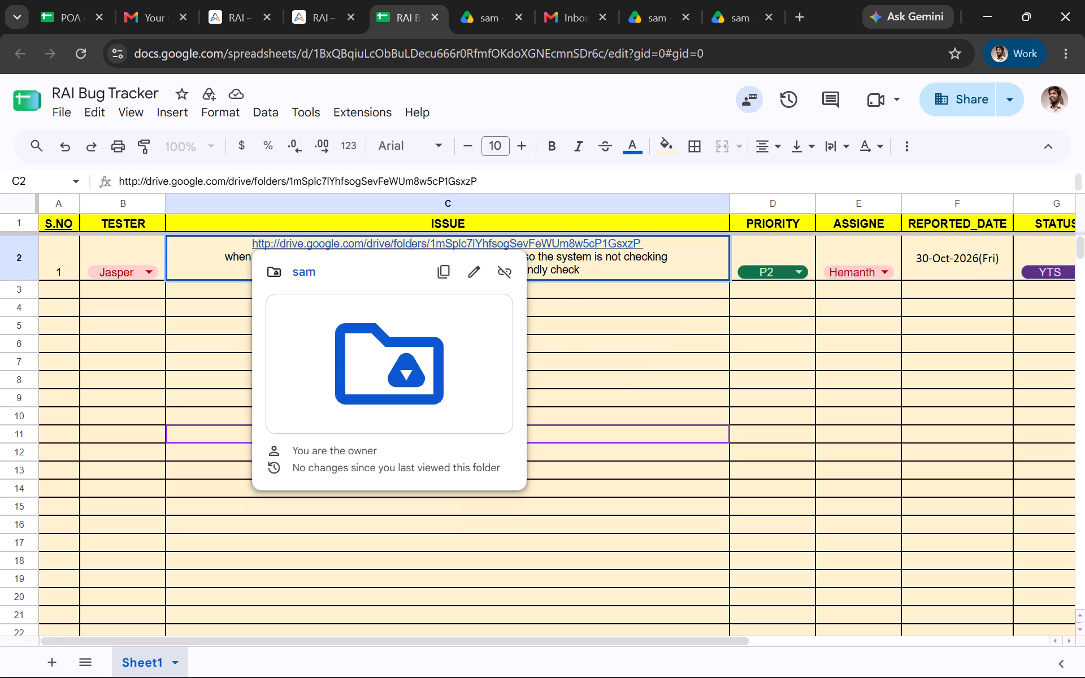
{"action": "key", "text": "Left"}
{"action": "key", "text": "Left"}
{"action": "key", "text": "Left"}
{"action": "key", "text": "Left"}
{"action": "key", "text": "Left"}
{"action": "key", "text": "1"}
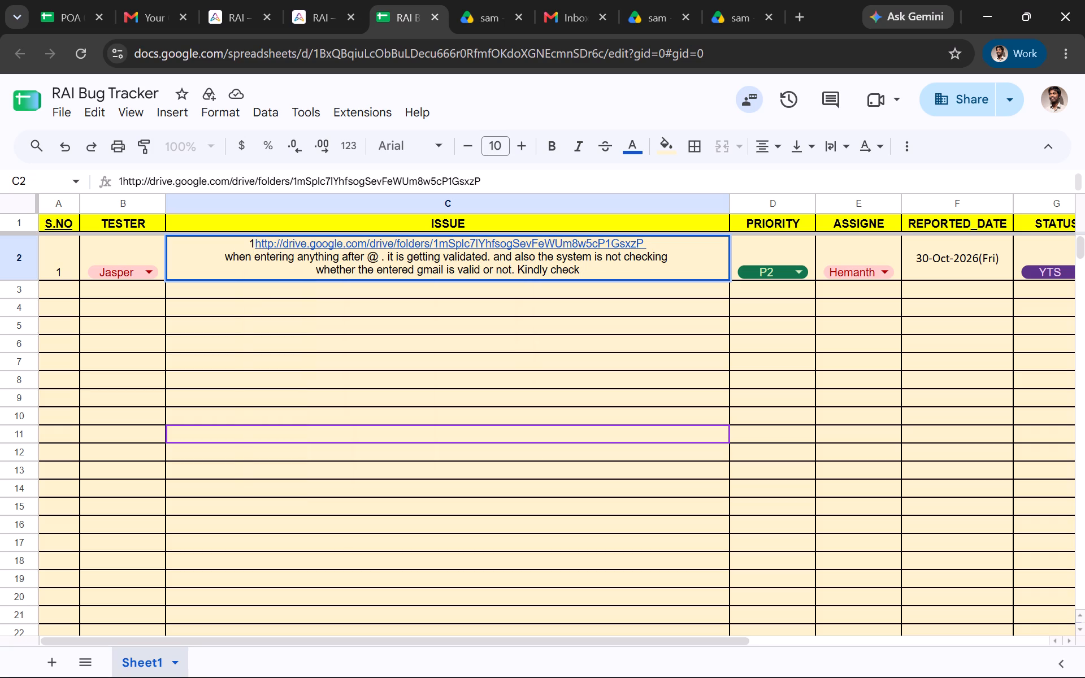
{"action": "key", "text": "shift+parenright"}
{"action": "key", "text": "space"}
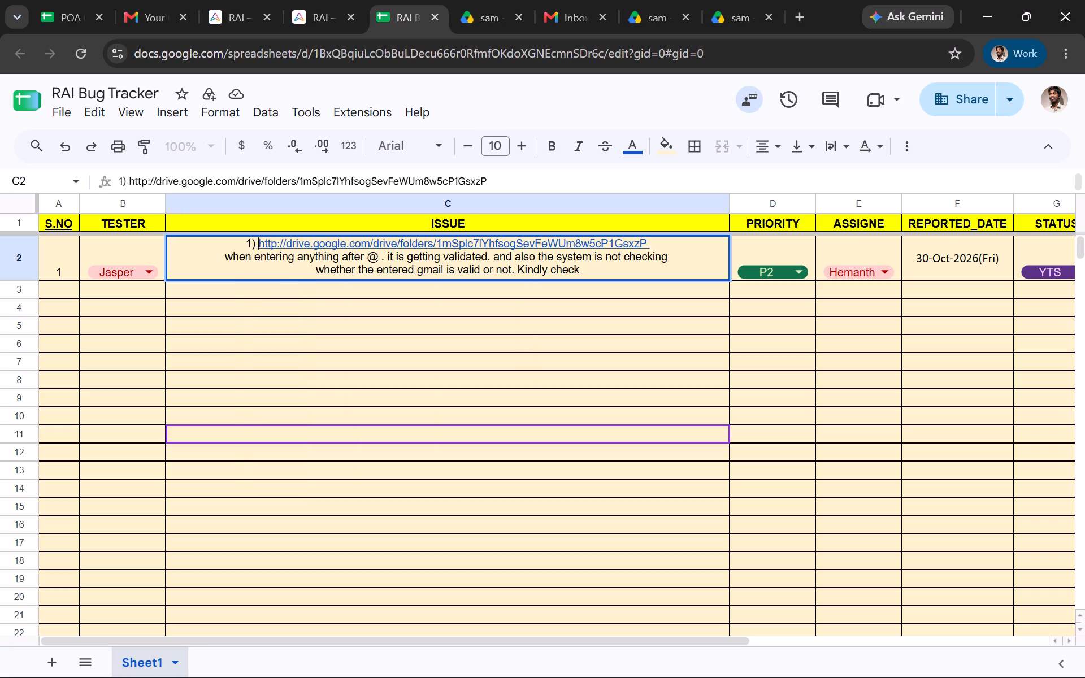
Add three line breaks after "Kindly check" at the end of the C2 issue description.
{"action": "left_click", "coordinate": [589, 266]}
{"action": "key", "text": "alt+Return"}
{"action": "key", "text": "alt+Return"}
{"action": "key", "text": "alt+Return"}
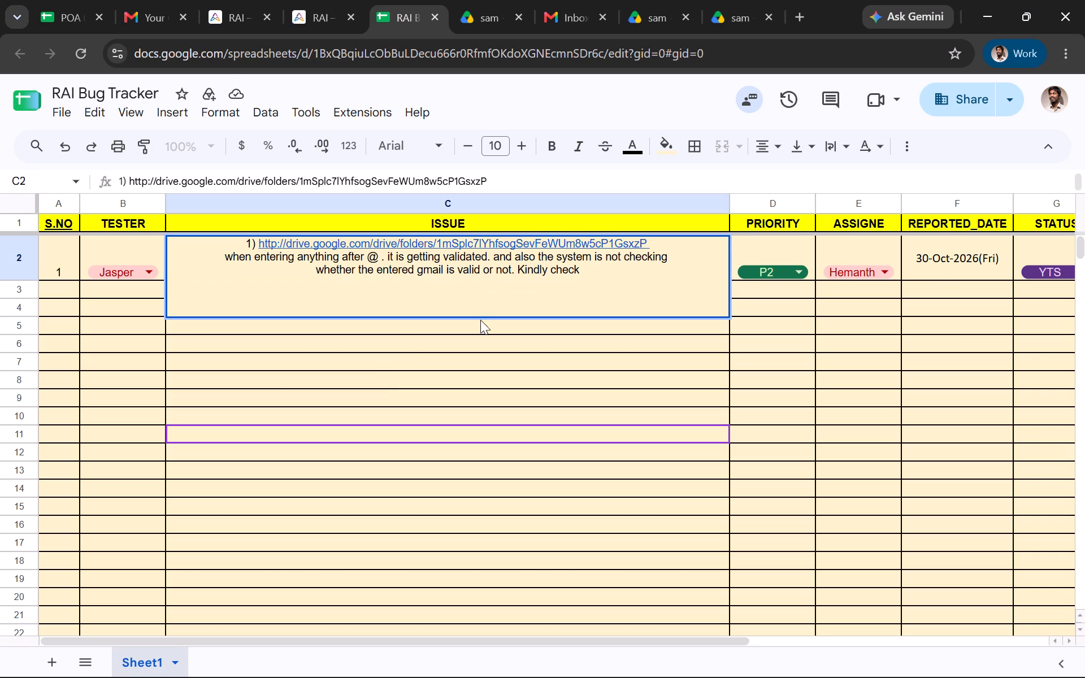
{"action": "left_click", "coordinate": [379, 379]}
{"action": "left_click", "coordinate": [600, 269]}
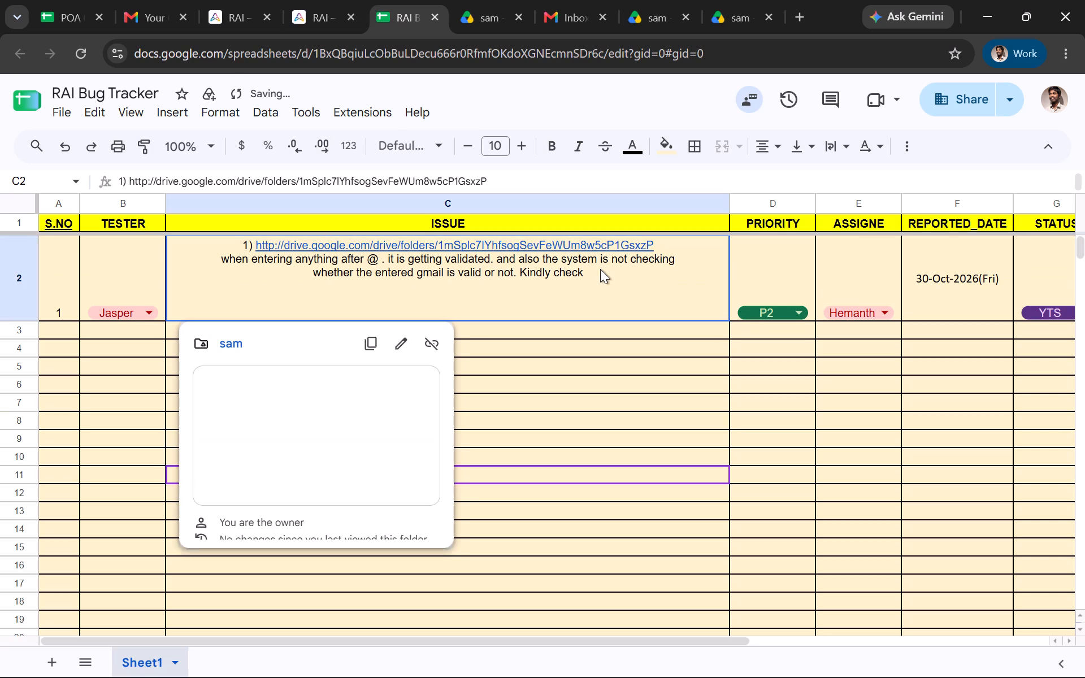
{"action": "left_click", "coordinate": [600, 278]}
Switch to the gtm.staging.adya.ai verification screen and test it with arbitrary verification codes, one complete attempt followed by another.
{"action": "left_click", "coordinate": [290, 0]}
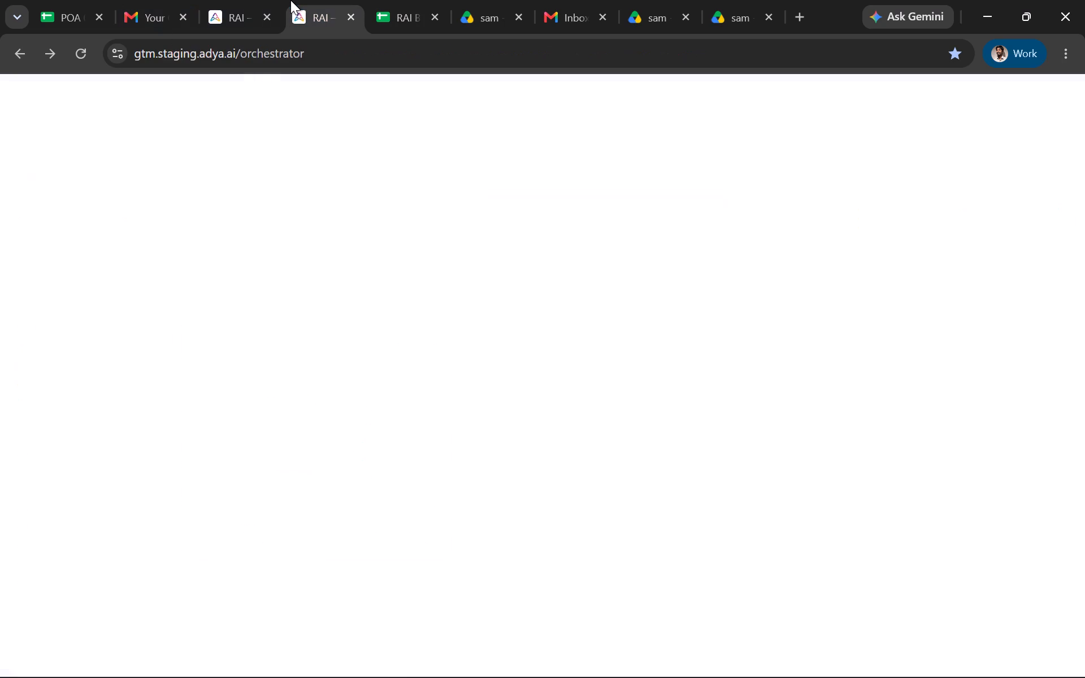
{"action": "left_click", "coordinate": [272, 0]}
{"action": "left_click", "coordinate": [345, 0]}
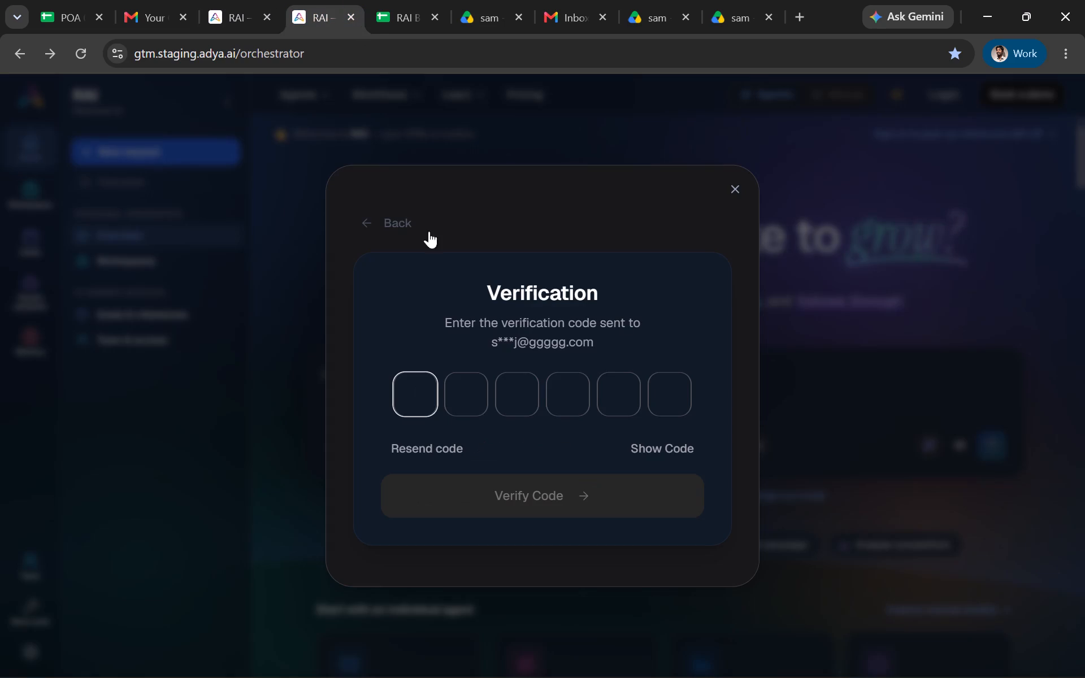